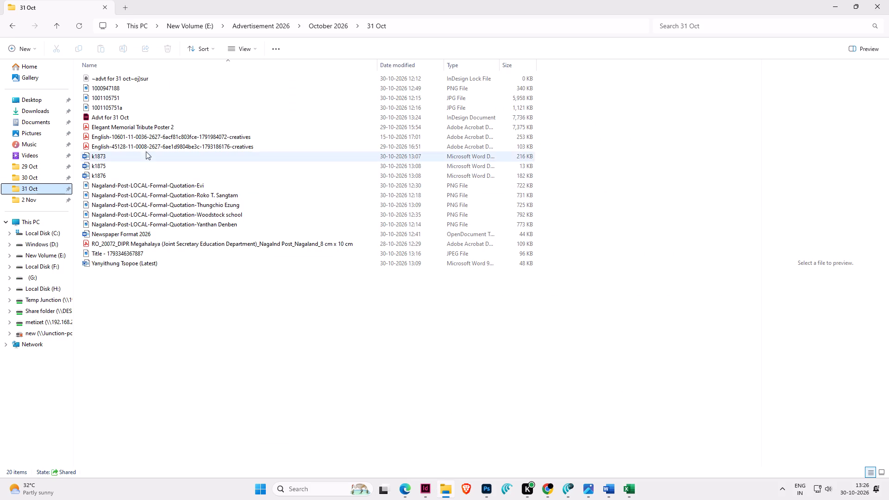
click(131, 137)
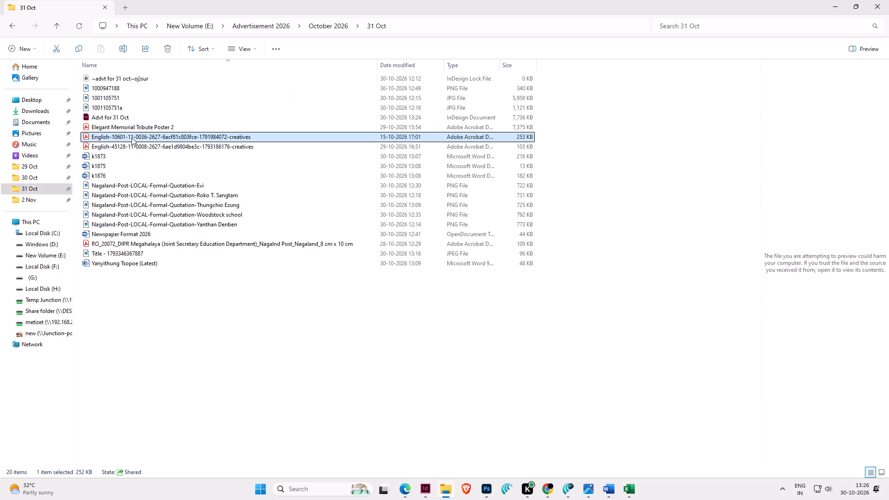
ctrl+click(129, 145)
drag(129, 137, 370, 226)
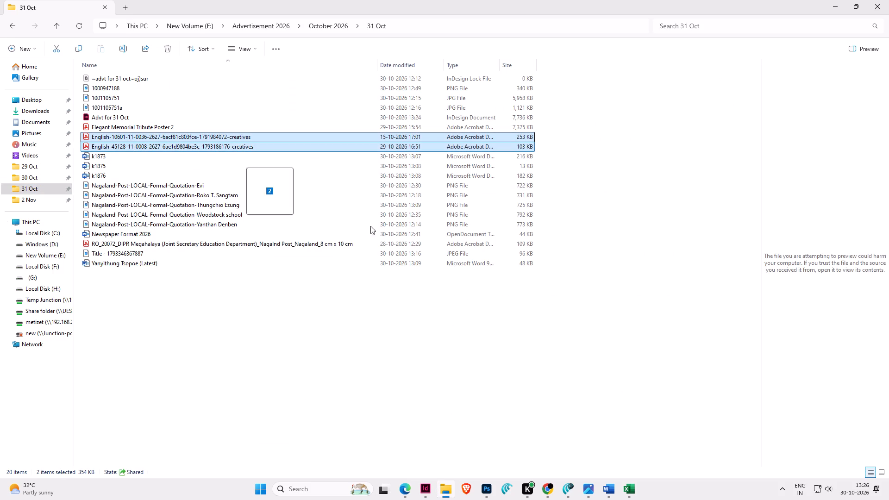
drag(370, 226, 445, 364)
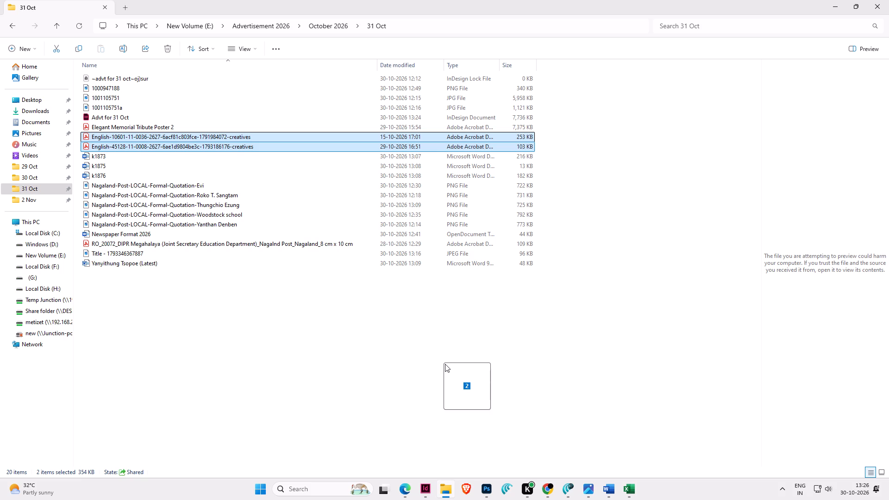
drag(445, 364, 484, 492)
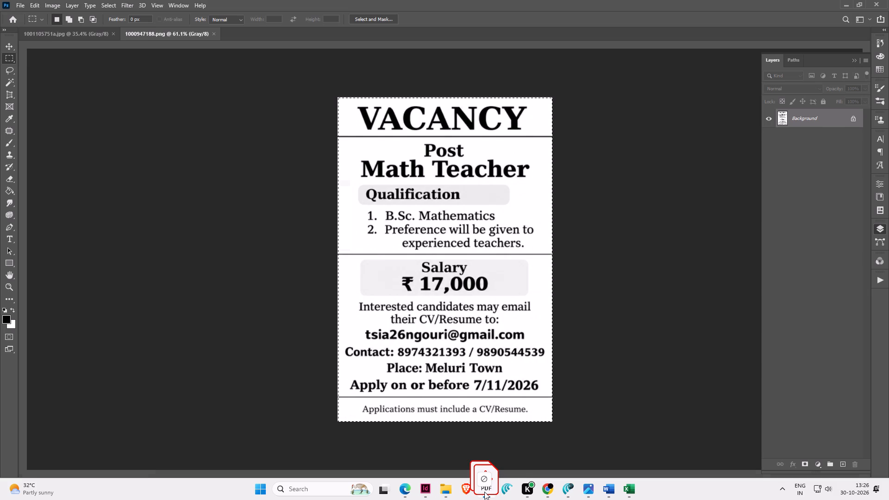
drag(484, 492, 427, 32)
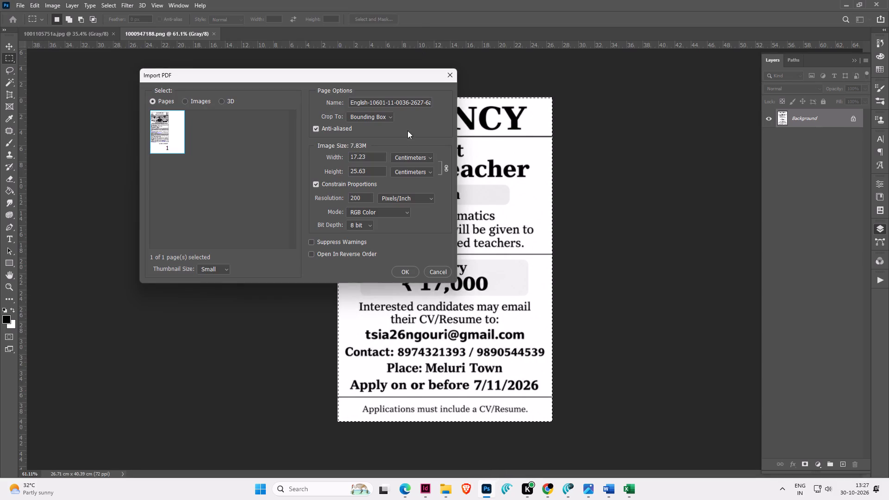
Set the PDF import of the English-10601 creative to Grayscale mode with a resolution of 300 pixels/inch.
click(379, 213)
click(378, 221)
drag(363, 200, 207, 144)
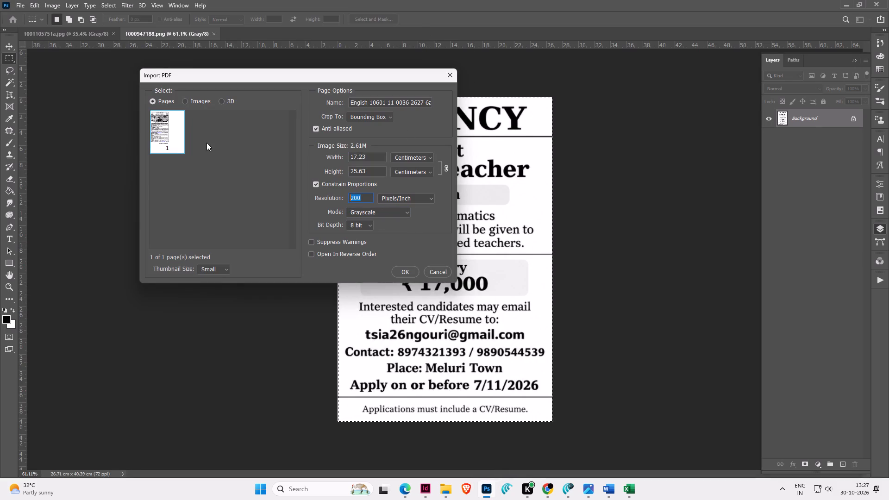
text(300)
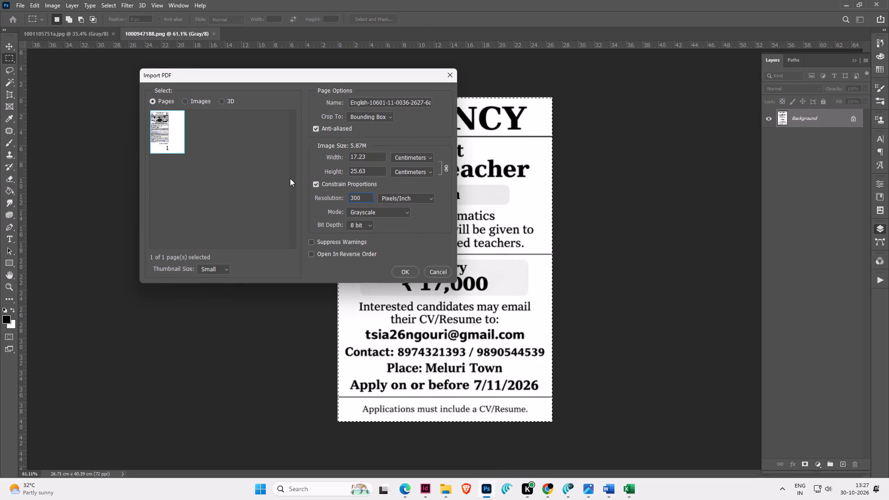
Import the English-10601 and English-45128 creative PDFs as 8-bit grayscale pages at 300 pixels/inch.
click(403, 272)
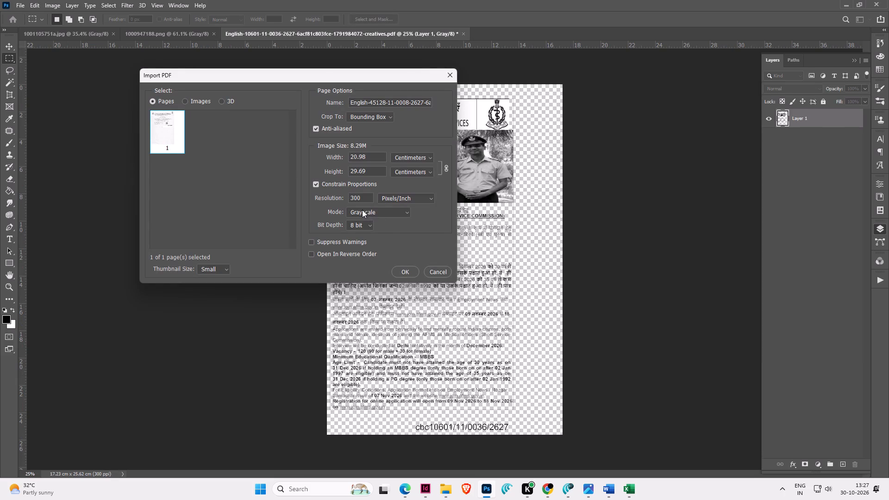
click(402, 270)
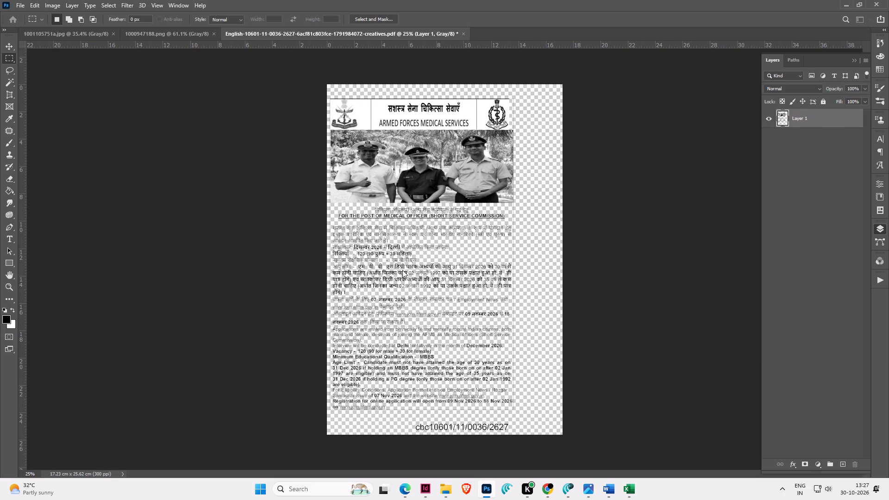
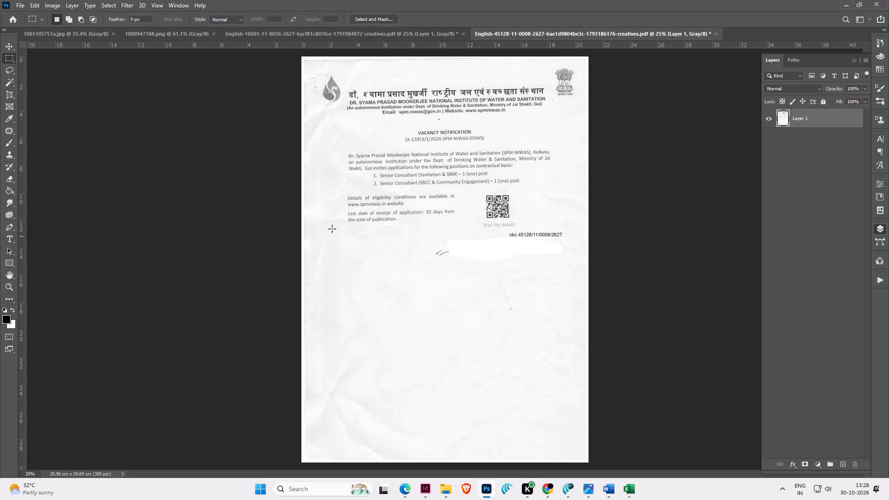
Select the letters "थान" at the end of the Hindi heading and nudge them left to close the gap after "संस्".
alt+scroll(502, 89, up, 6)
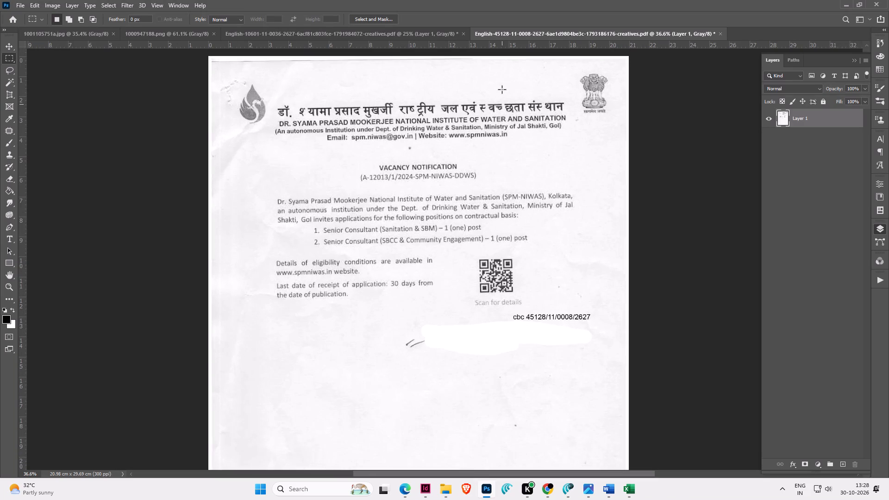
alt+scroll(502, 89, up, 2)
alt+scroll(574, 99, up, 2)
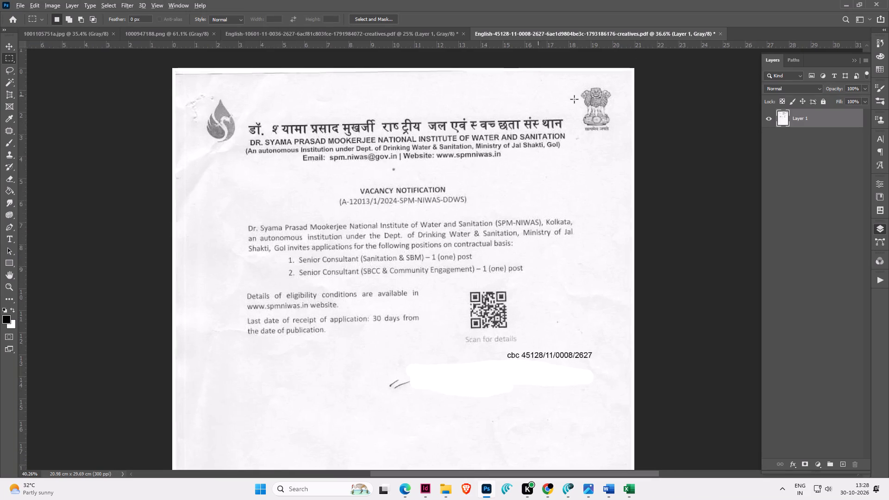
alt+scroll(574, 99, up, 5)
drag(518, 132, 550, 148)
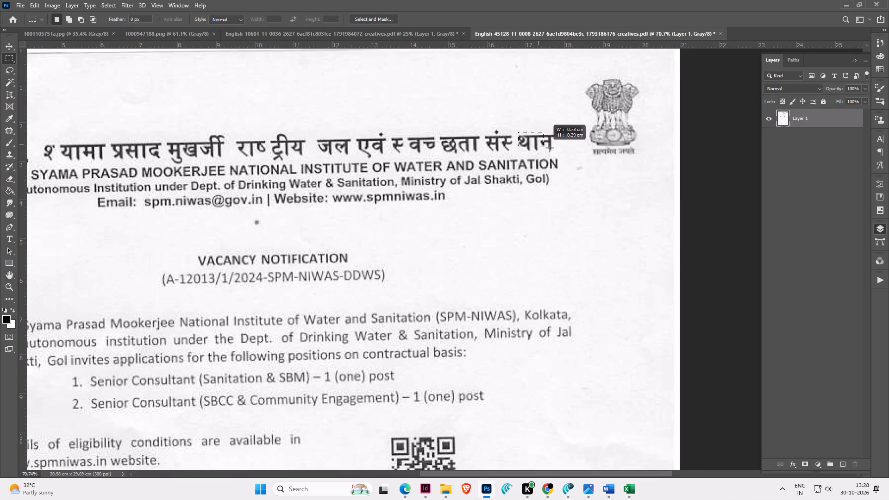
drag(550, 148, 556, 152)
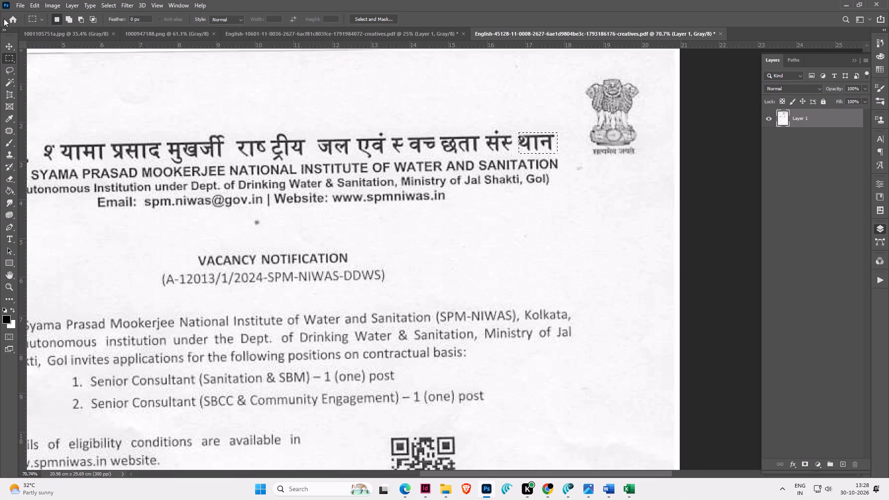
click(10, 44)
key(Left)
key(Left)
key(Left)
key(Left)
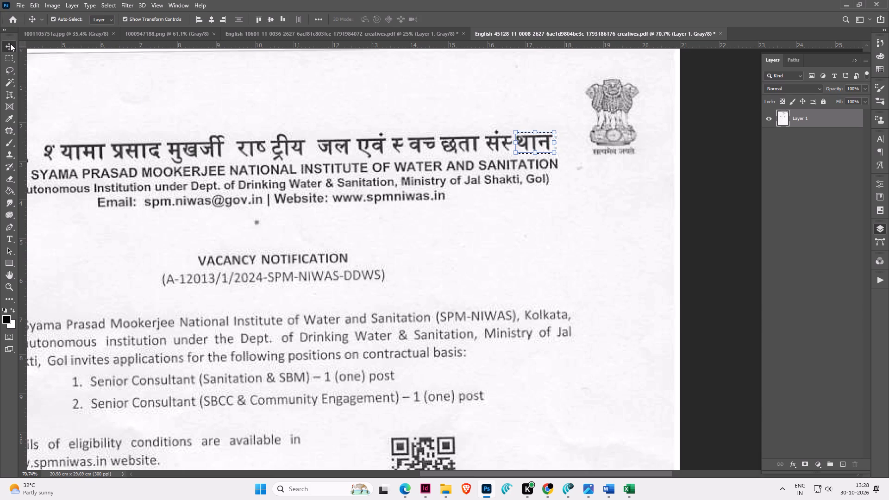
key(Left)
key(Left)
key(Left)
key(Left)
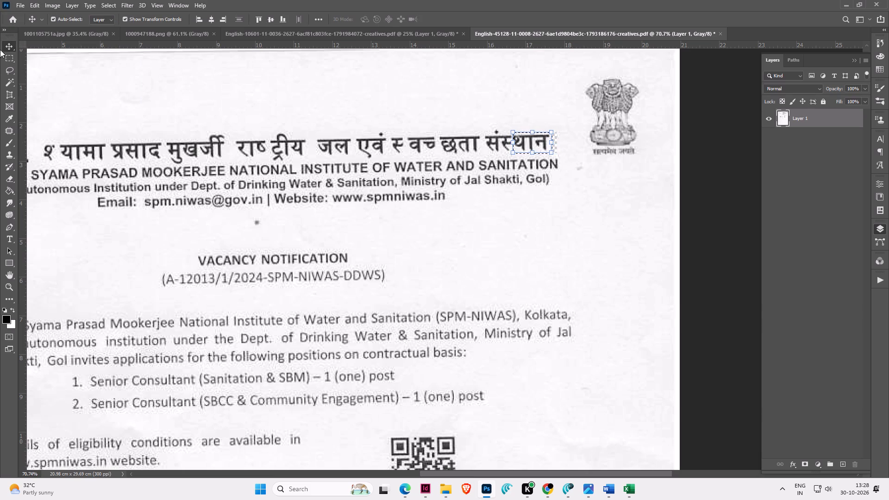
Select the "छता संस्थान" part of the Hindi heading and shift it left against "वच्" to close the gap.
click(11, 60)
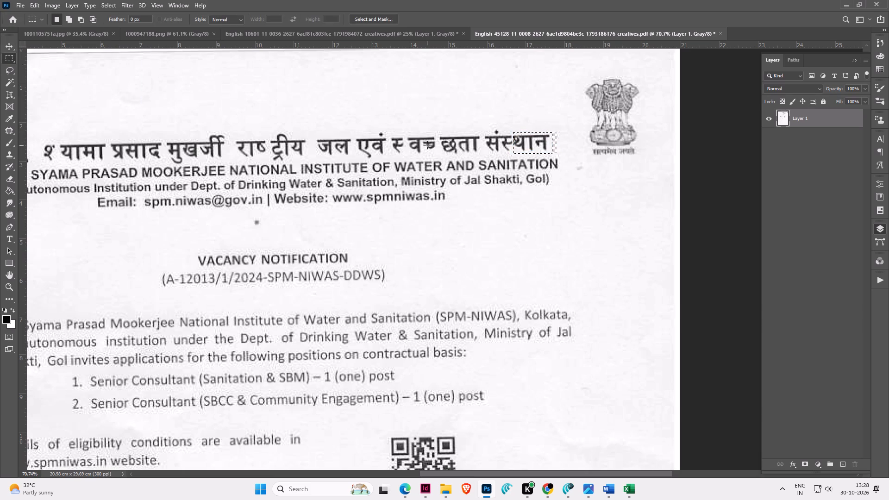
drag(440, 130, 453, 136)
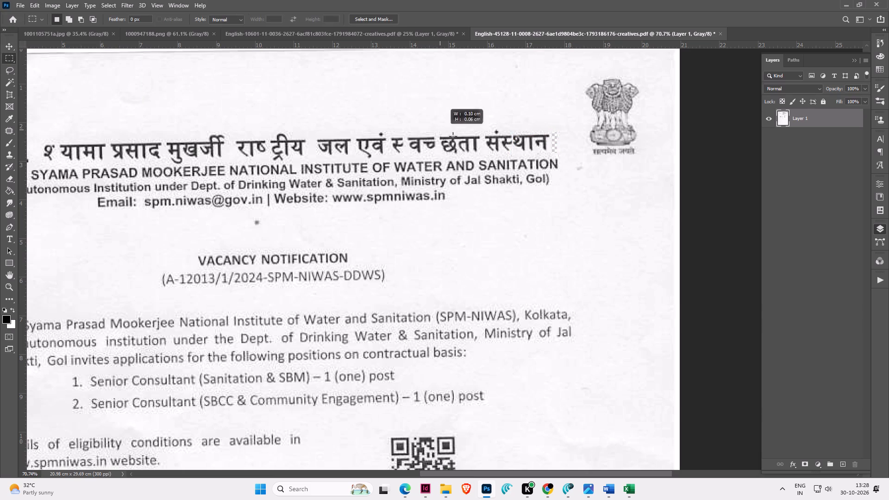
drag(453, 136, 551, 154)
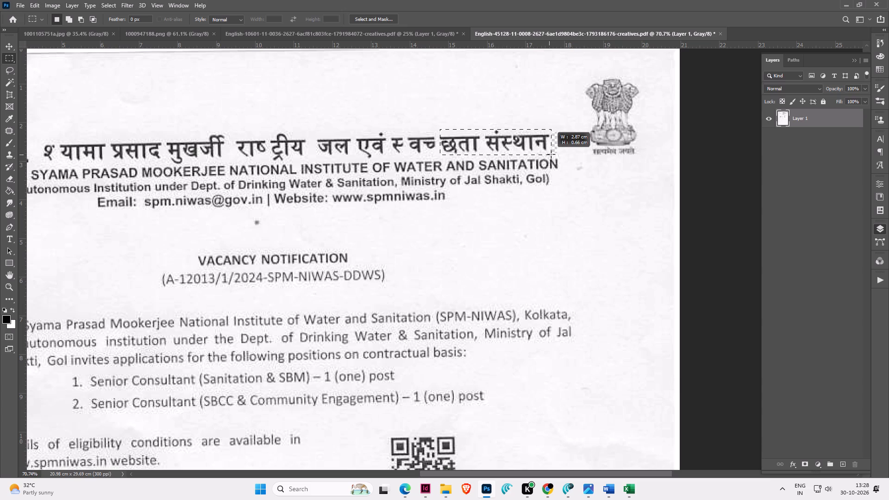
drag(551, 154, 552, 154)
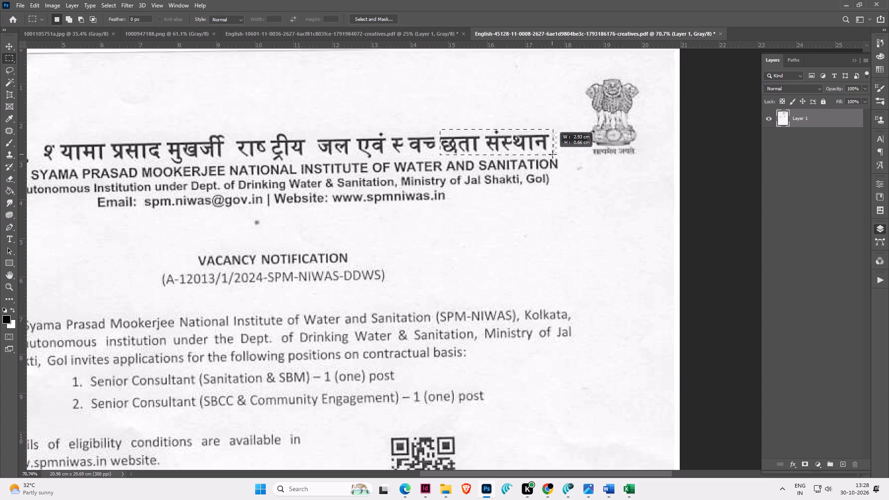
drag(552, 154, 552, 155)
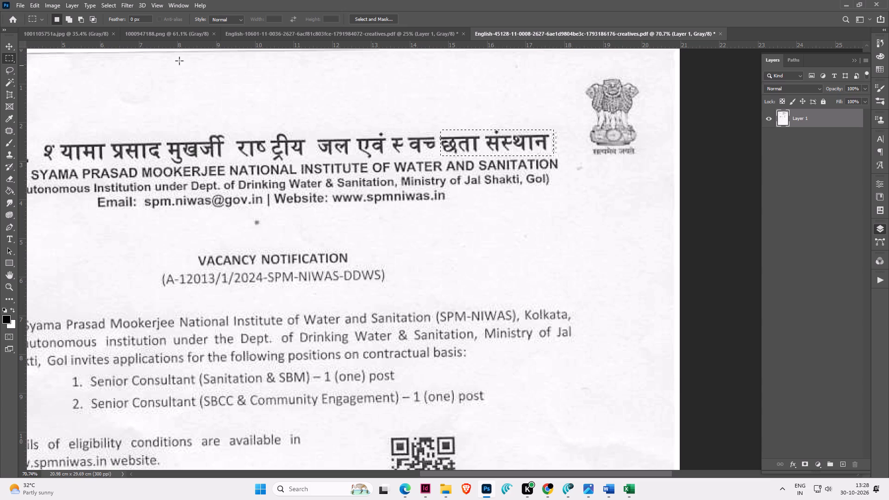
click(13, 44)
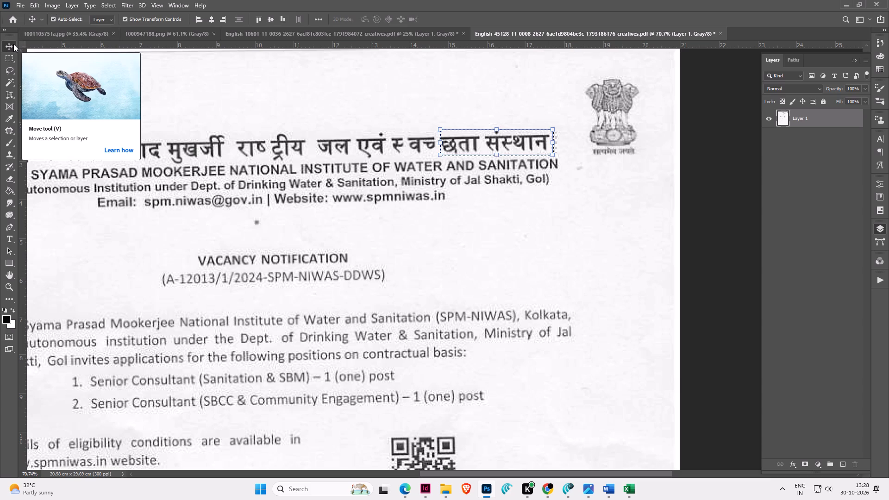
key(Left)
key(Left)
key(Left)
key(Left)
key(Left)
key(Left)
key(Left)
key(Left)
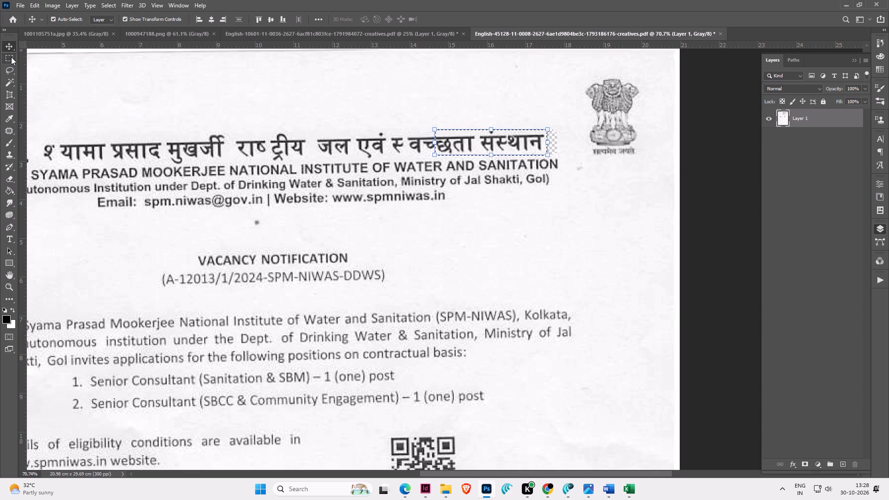
Select "वच्छता संस्थान" in the Hindi heading and shift it left against the half letter "स्" to form "स्वच्छता".
click(12, 57)
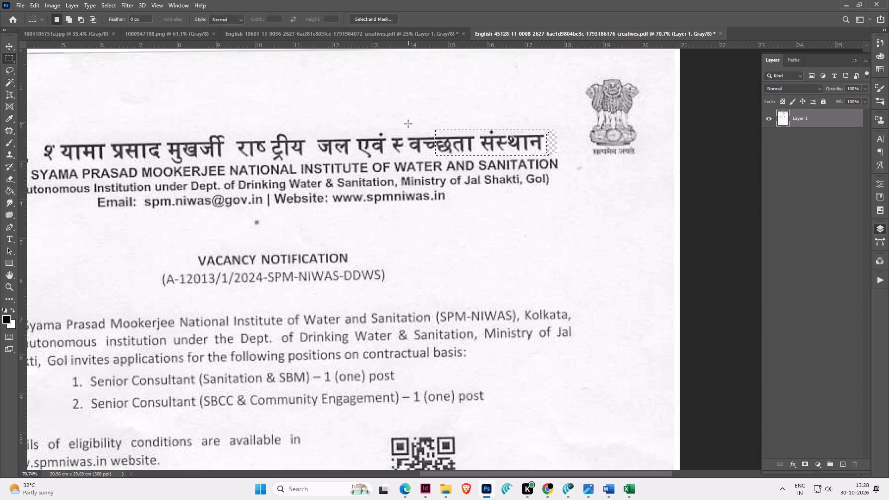
drag(408, 122, 547, 156)
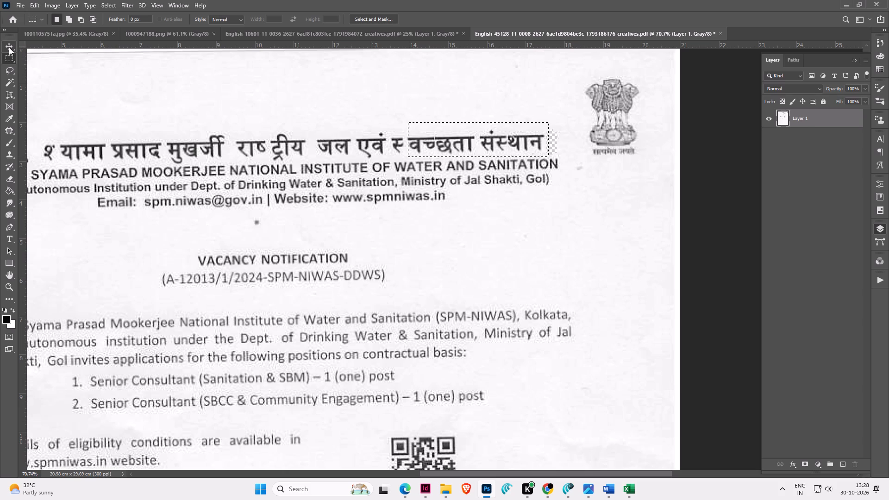
click(9, 47)
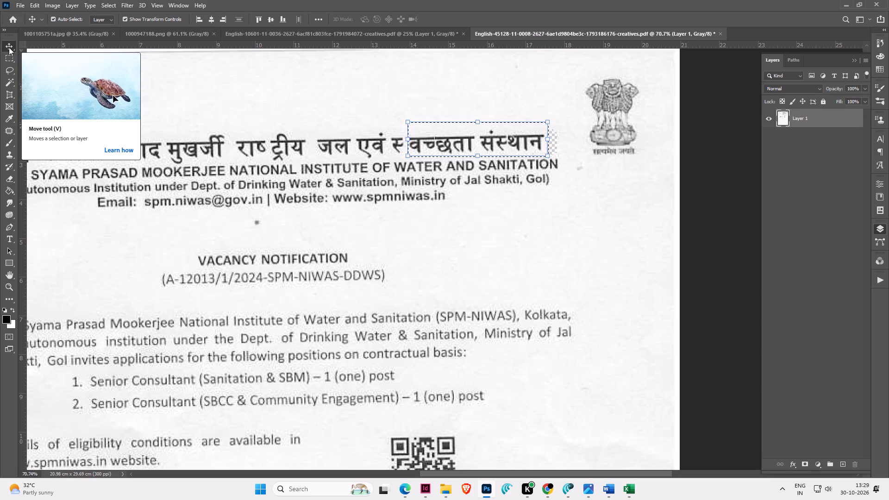
key(Left)
key(Left)
key(Left)
key(Left)
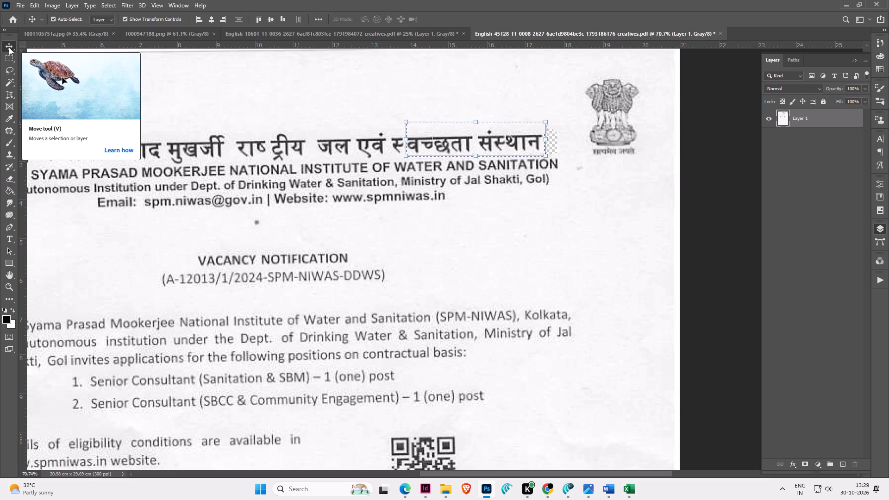
key(Left)
key(Left)
key(Left)
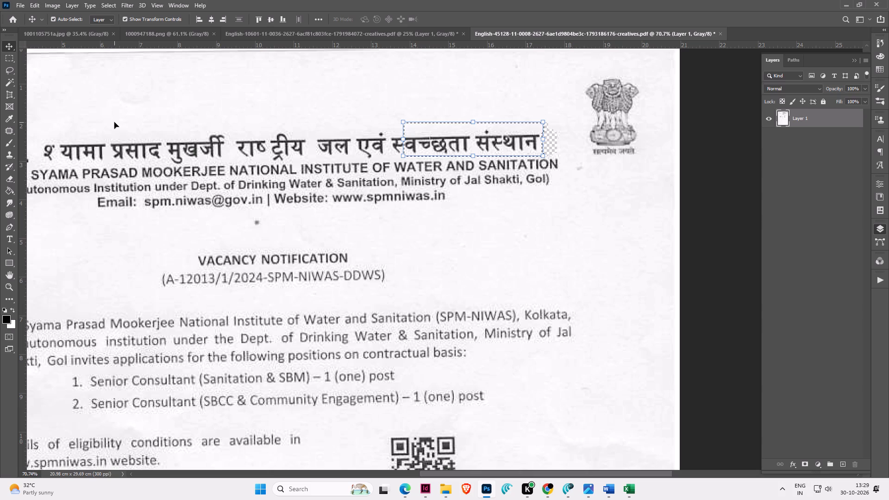
Select "ट्रीय जल एवं स्वच्छता संस्थान", excluding the English title below, and shift it left to close the gap in "राष्ट्रीय".
click(11, 59)
drag(268, 120, 269, 122)
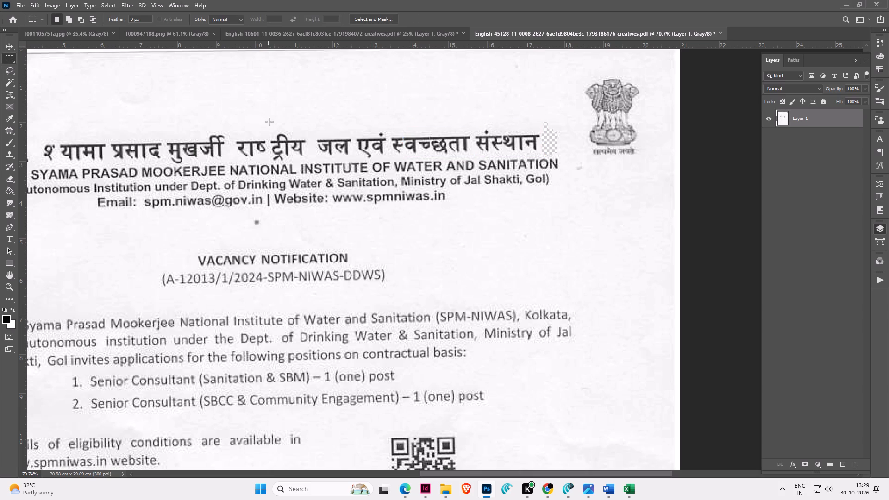
drag(269, 122, 536, 160)
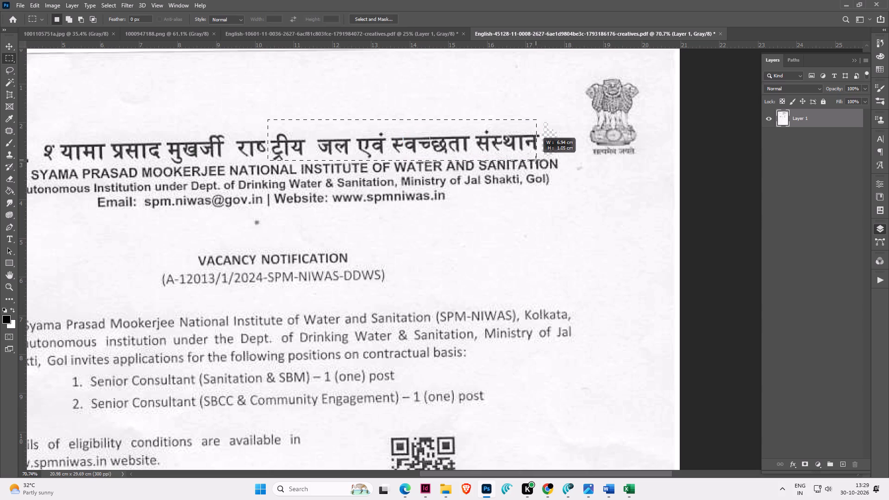
drag(536, 160, 546, 162)
key(Right)
key(Right)
key(Right)
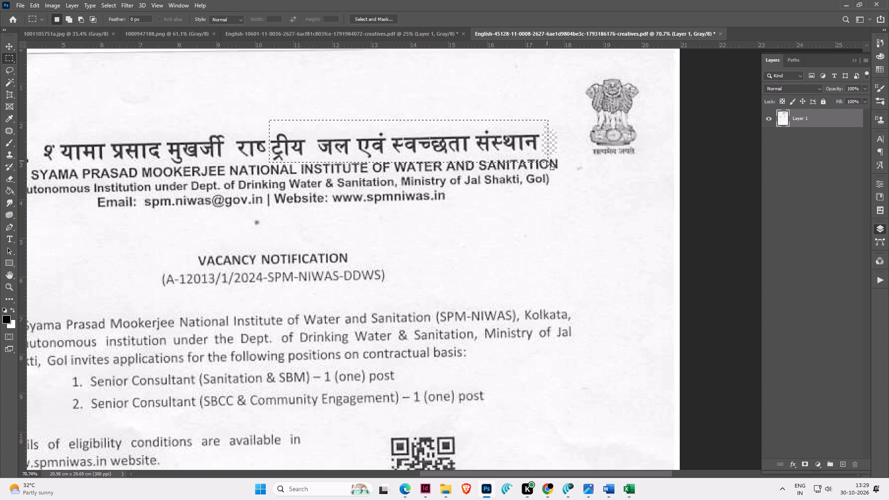
key(Right)
key(Right)
key(Right)
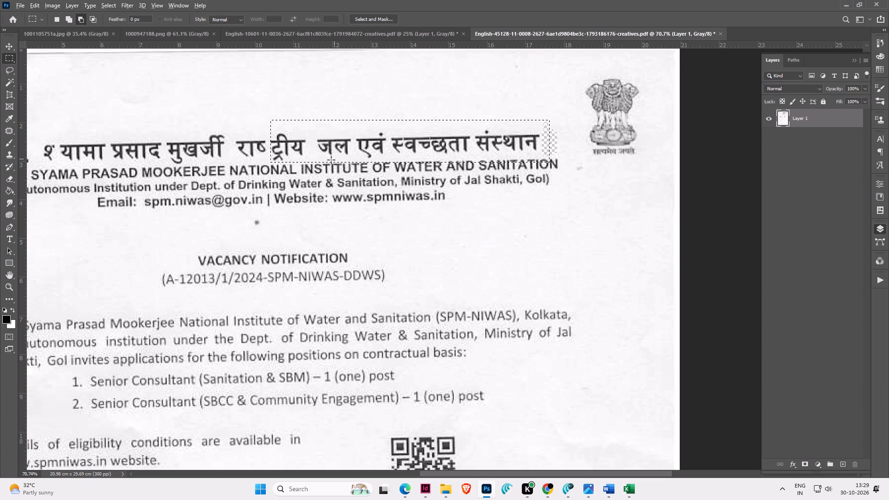
alt+drag(356, 163, 600, 197)
alt+drag(391, 159, 586, 184)
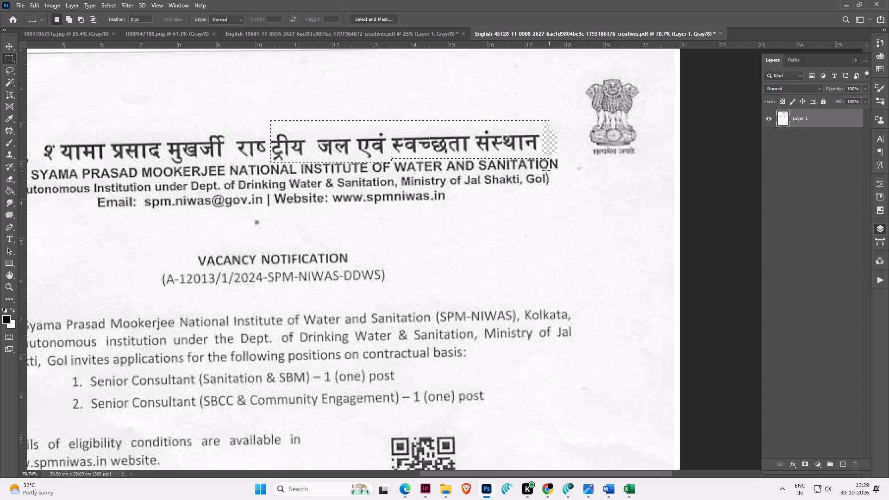
alt+drag(505, 156, 580, 171)
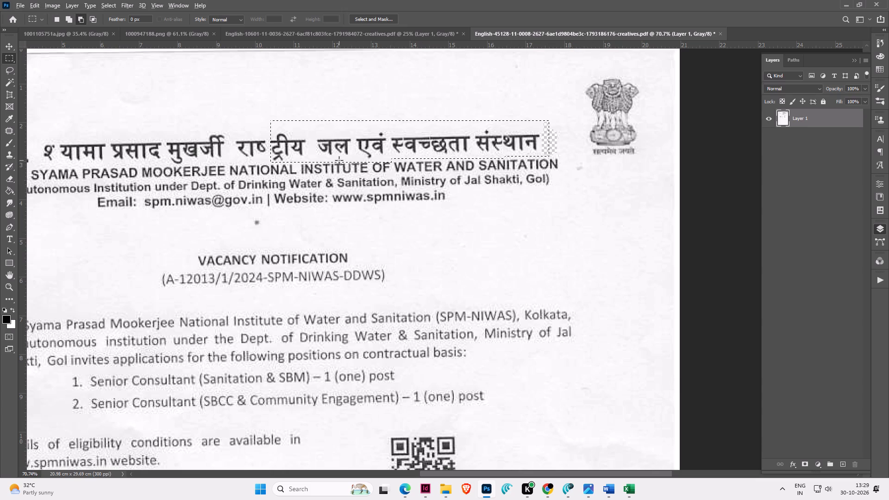
alt+drag(344, 162, 434, 175)
alt+drag(379, 158, 412, 168)
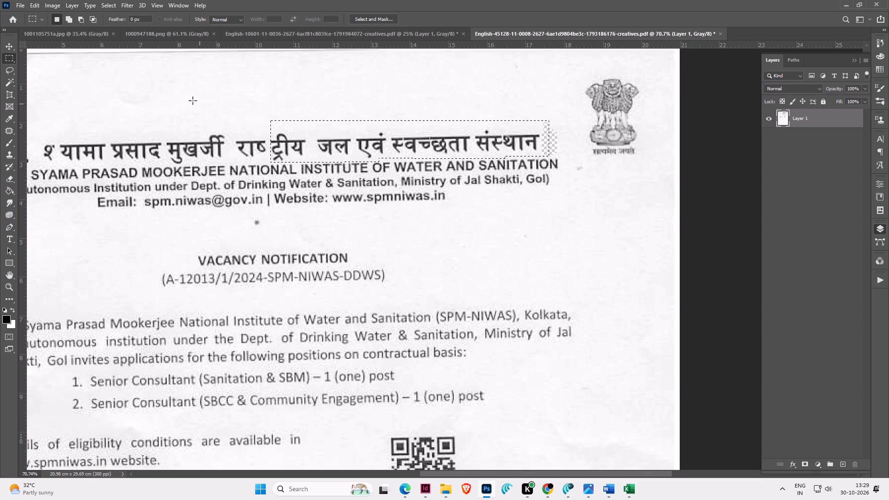
click(8, 44)
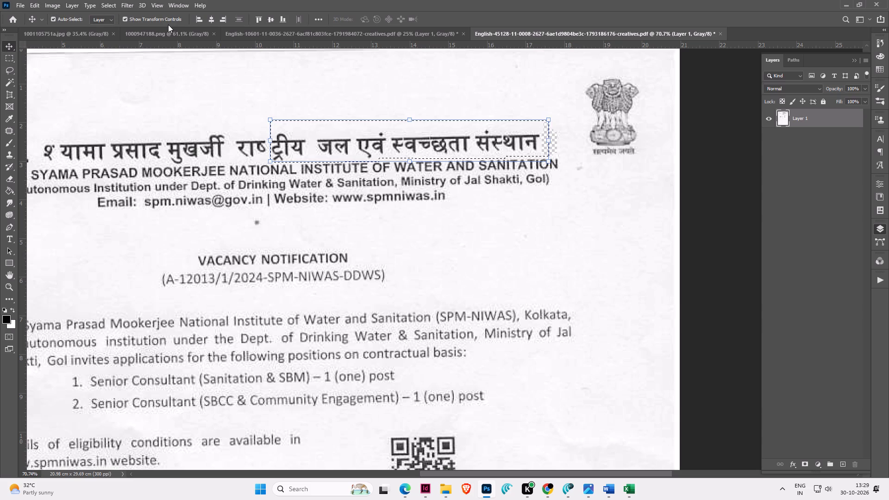
key(Left)
key(Left)
key(Left)
key(Left)
key(Left)
key(Left)
key(Left)
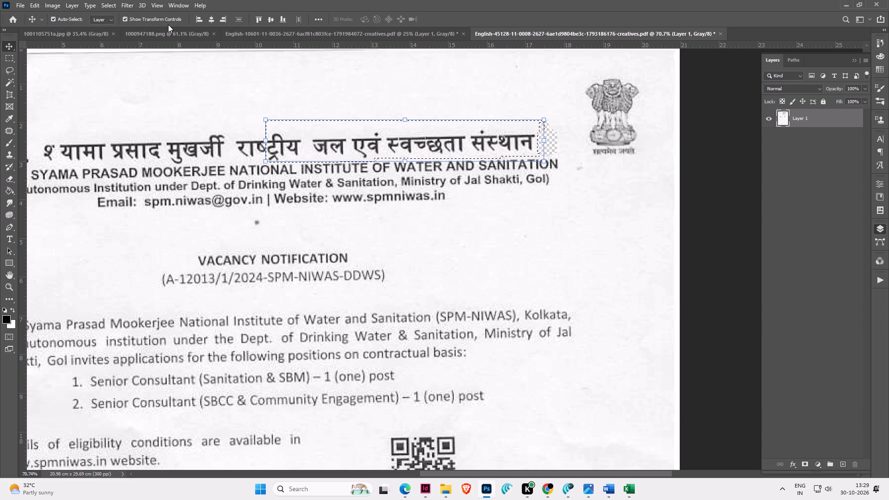
key(Left)
key(Right)
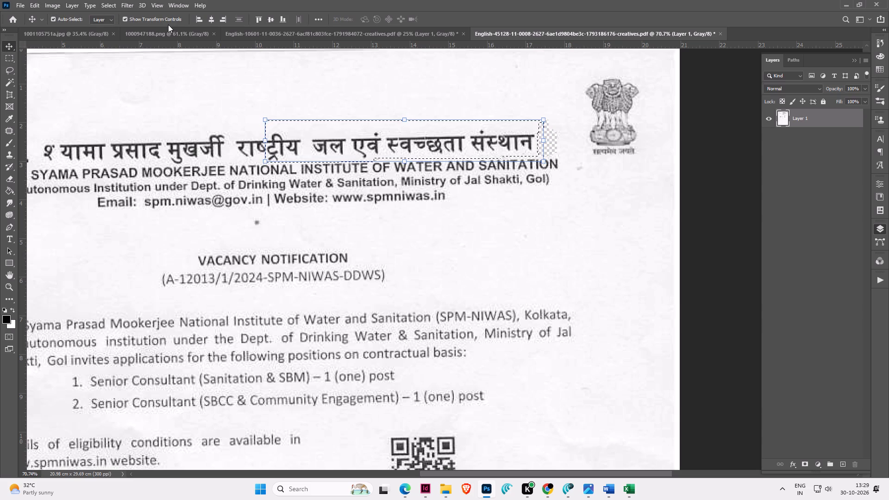
Select "डॉ. श्" at the start of the Hindi heading, shift it right against "यामा" to form "श्यामा", and deselect.
click(1, 56)
alt+scroll(171, 118, down, 4)
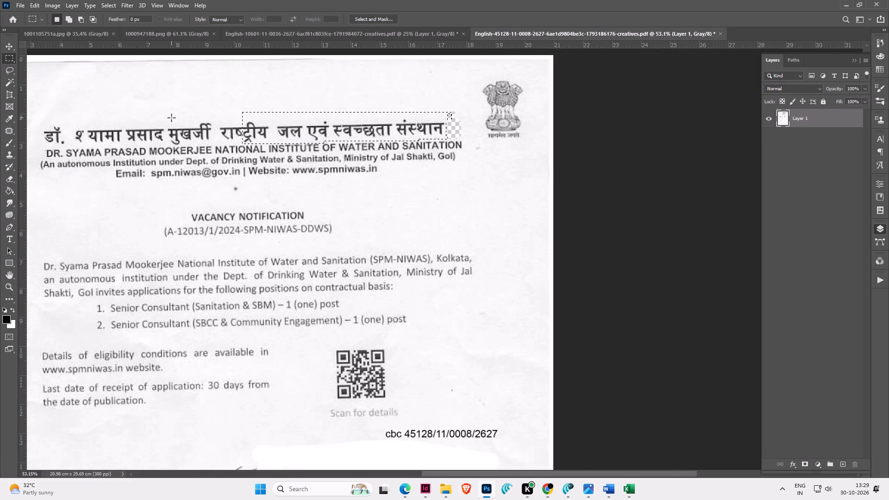
ctrl+scroll(171, 118, up, 12)
alt+scroll(144, 119, up, 4)
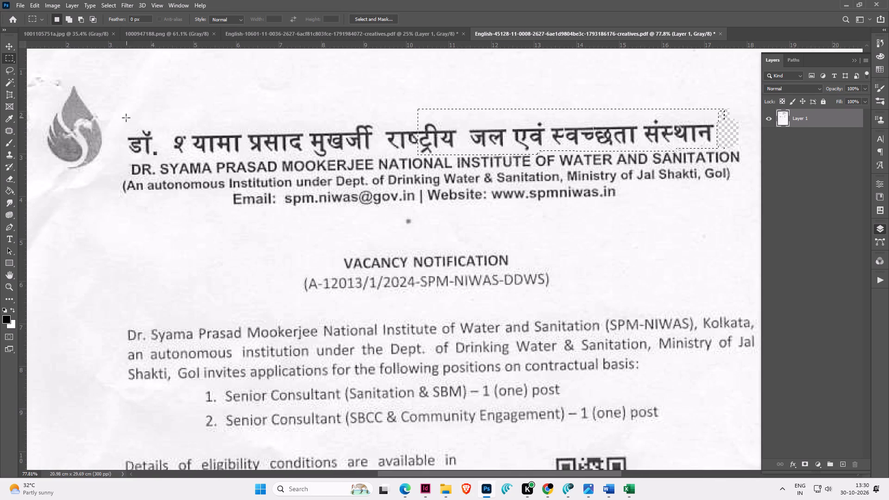
drag(125, 118, 184, 157)
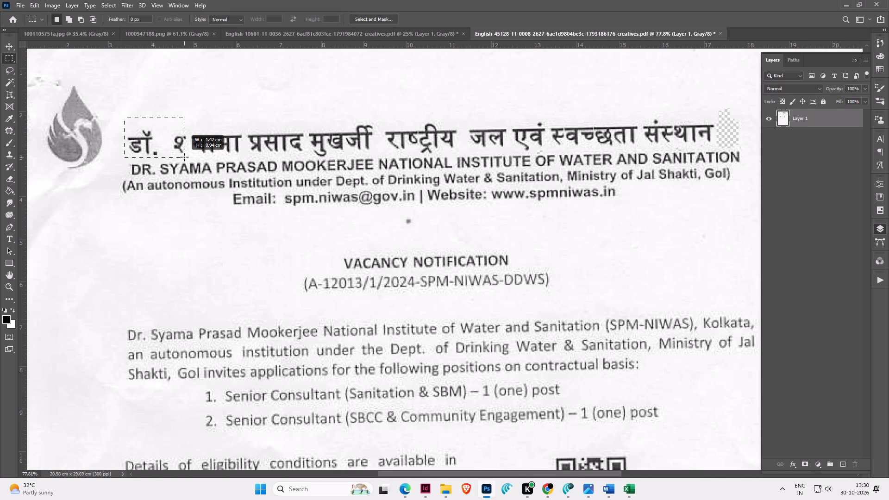
drag(184, 157, 186, 157)
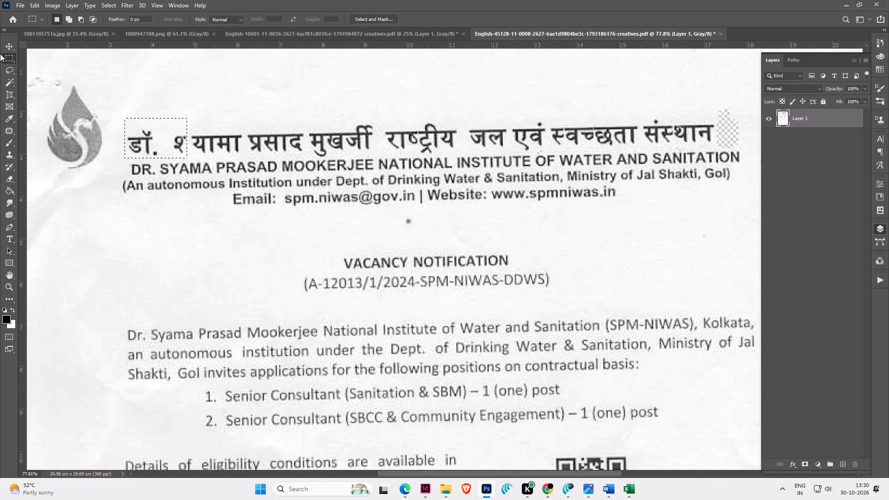
click(11, 45)
key(Right)
key(Right)
key(Right)
key(Right)
key(Right)
key(Right)
key(Right)
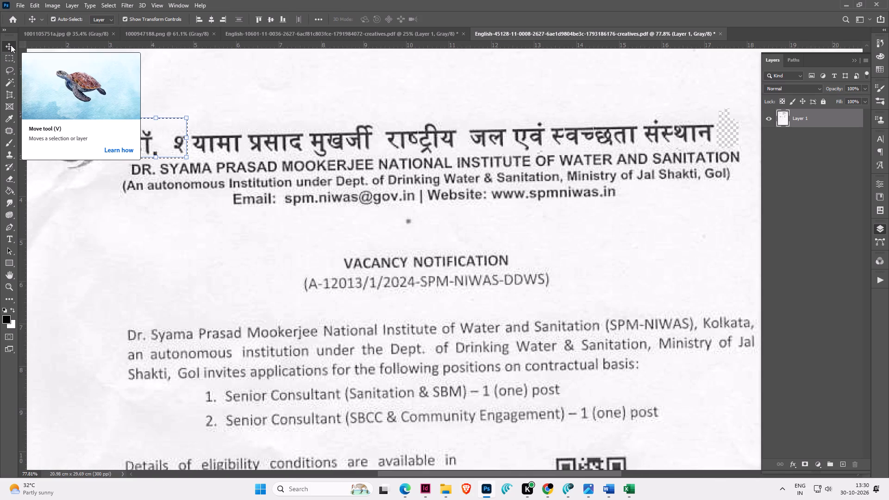
key(Right)
key(Right)
key(Right)
key(Right)
key(Right)
key(Right)
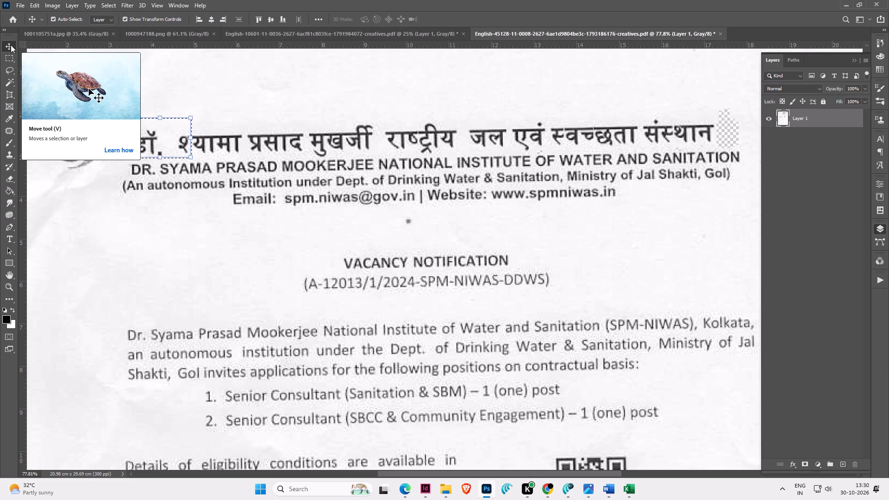
key(Right)
key(Right)
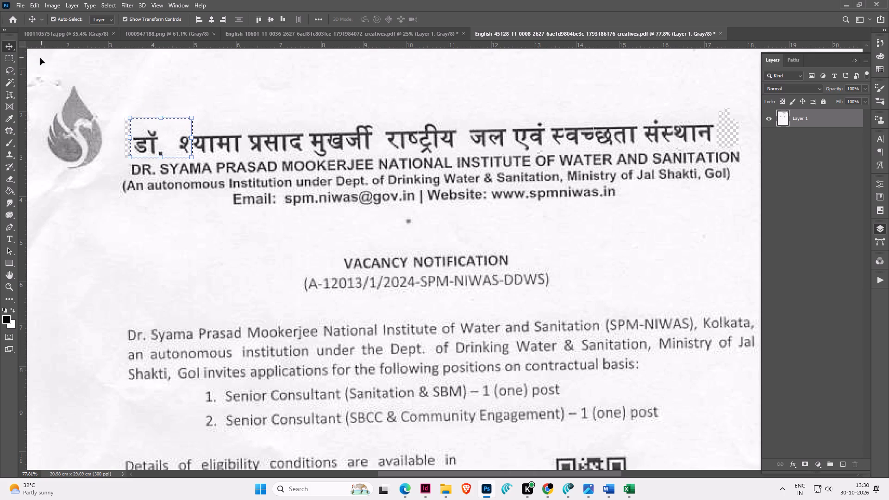
click(13, 60)
click(207, 112)
Straighten the scan by measuring along the baseline of the English institute title and rotating the canvas by the measured angle.
alt+scroll(207, 112, down, 2)
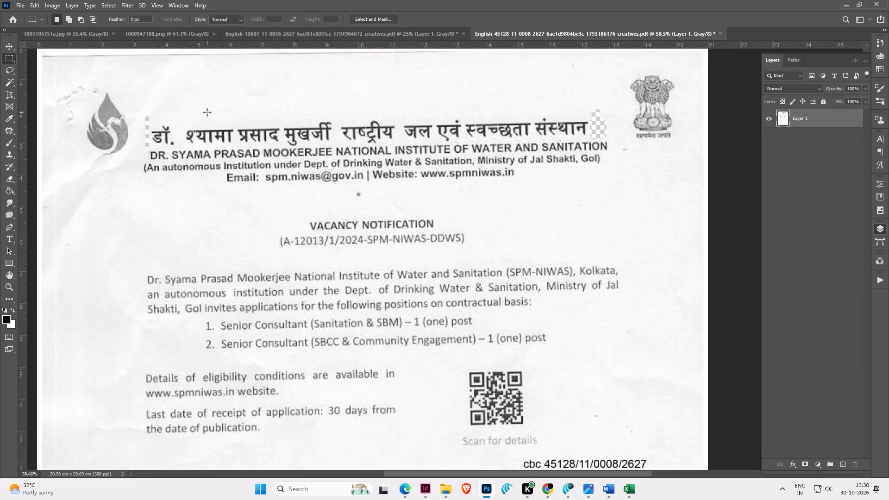
alt+scroll(207, 112, down, 3)
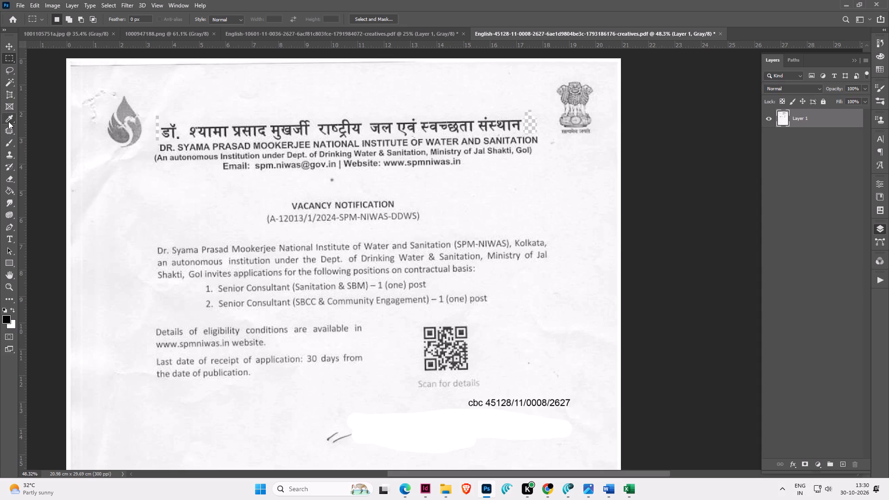
drag(9, 120, 32, 142)
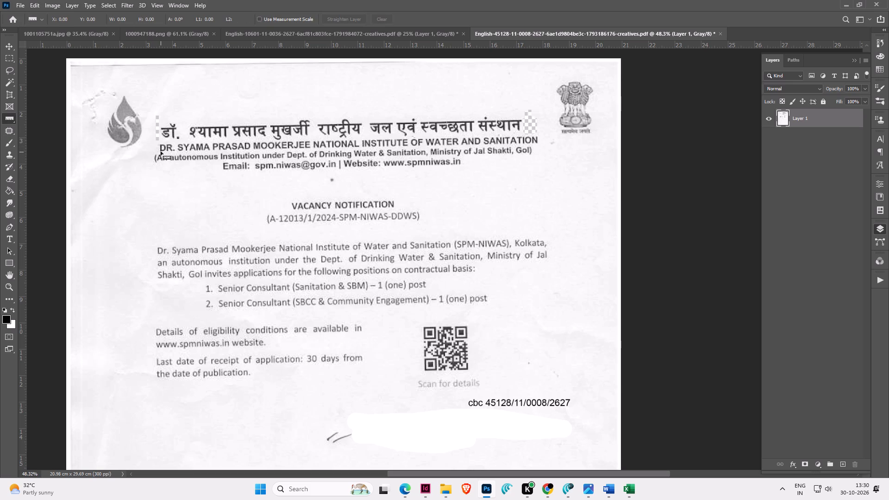
drag(161, 151, 540, 144)
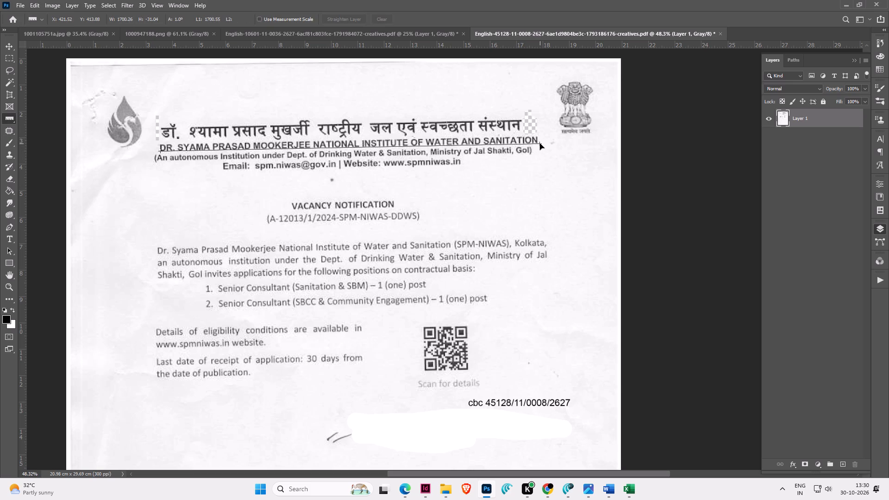
drag(540, 144, 538, 143)
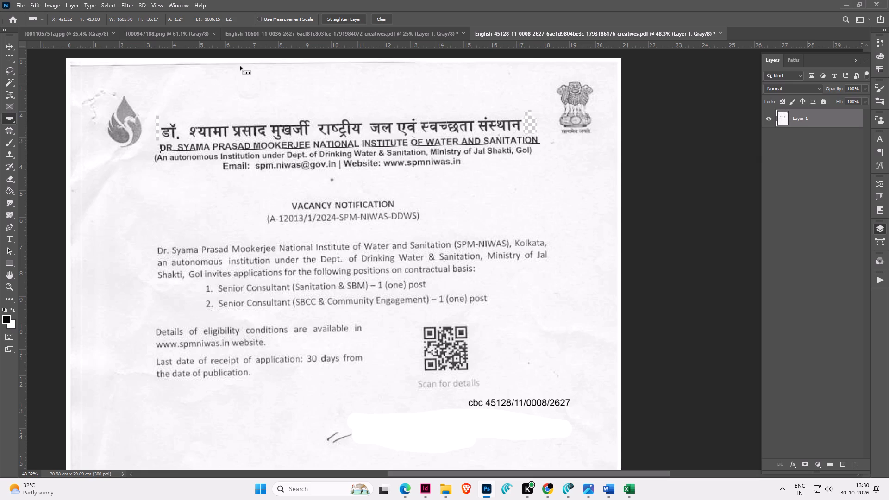
click(53, 5)
click(90, 92)
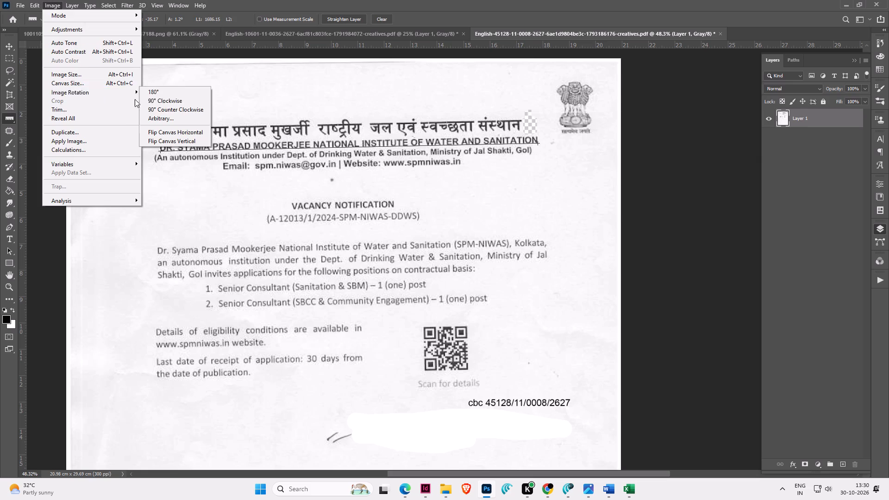
click(175, 116)
click(512, 148)
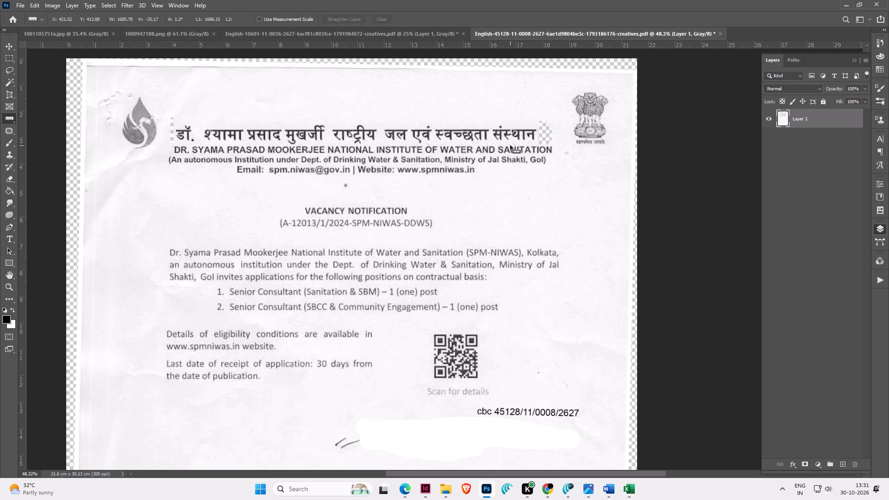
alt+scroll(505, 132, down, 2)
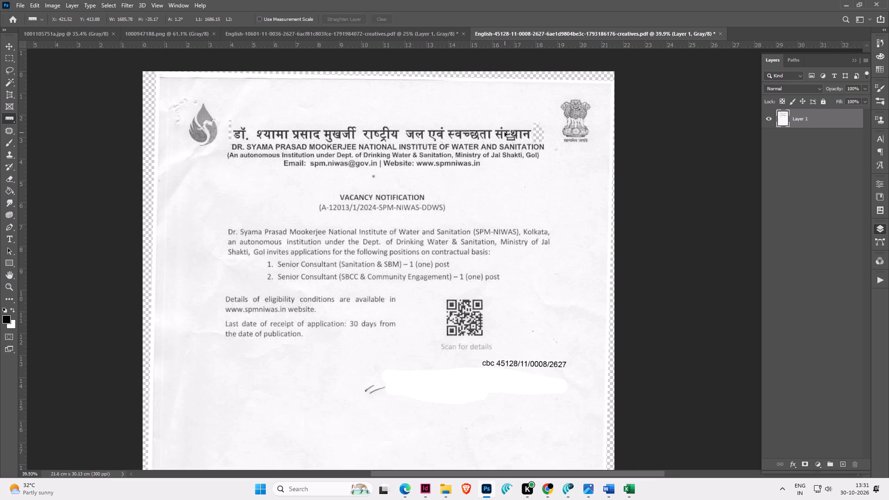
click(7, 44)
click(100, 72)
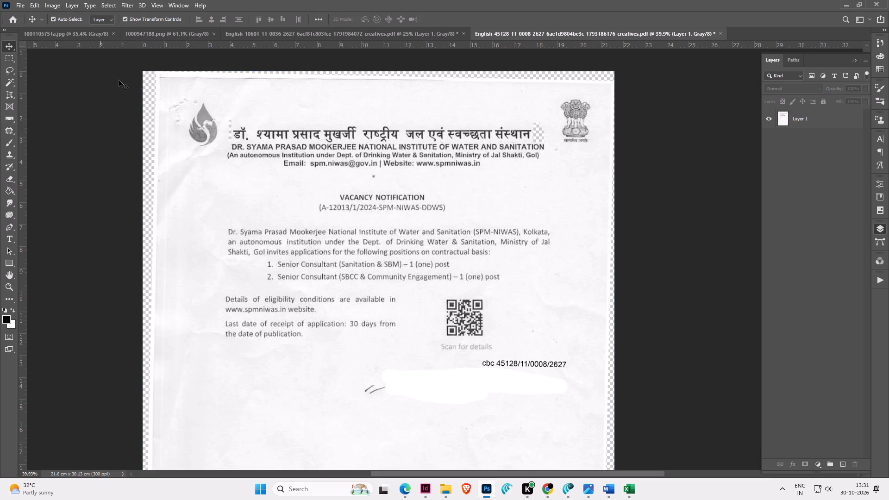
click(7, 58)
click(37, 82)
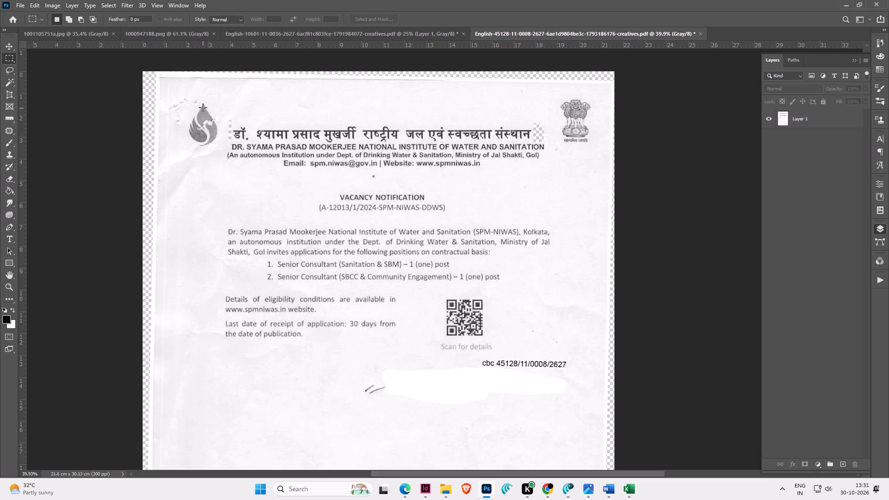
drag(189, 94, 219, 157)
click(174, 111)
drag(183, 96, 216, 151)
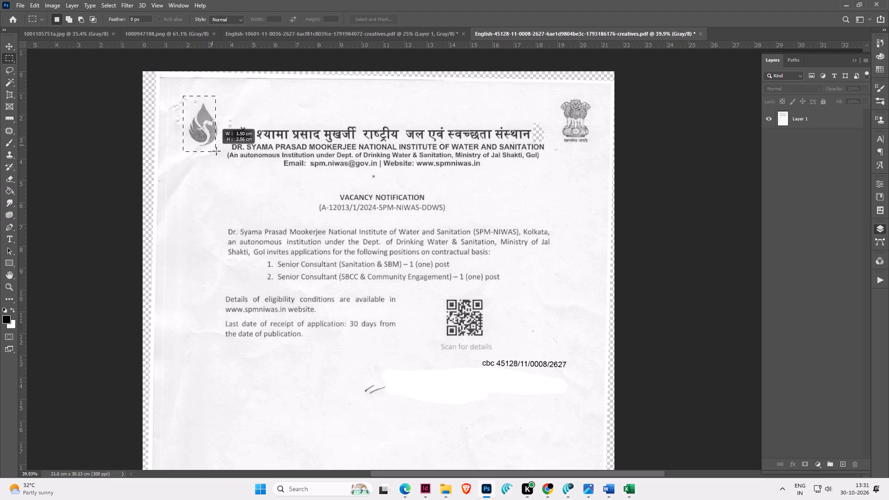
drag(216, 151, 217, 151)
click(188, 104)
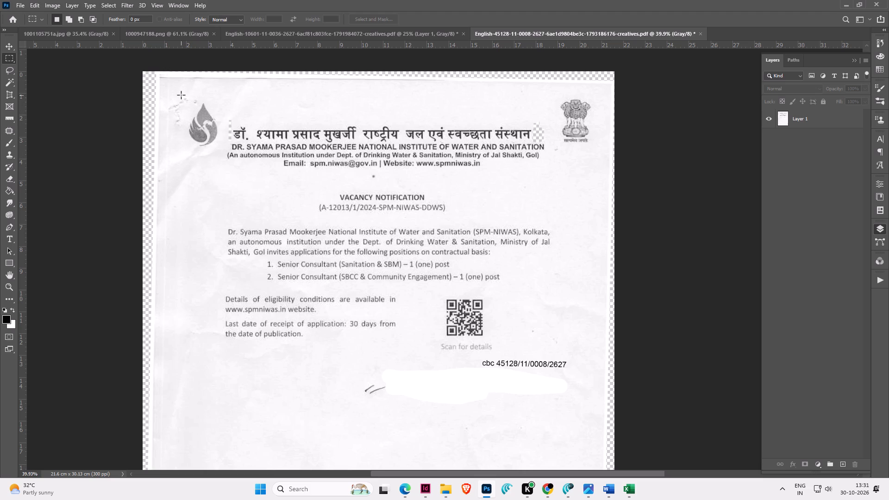
drag(181, 93, 593, 375)
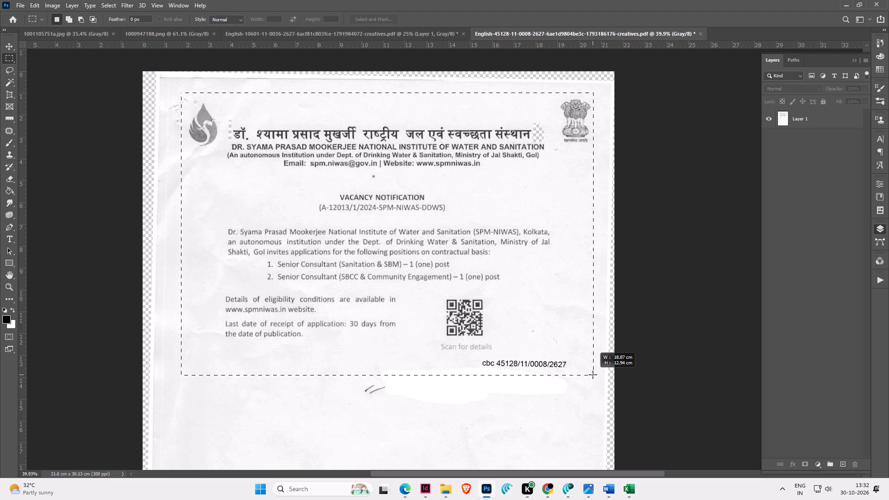
drag(593, 375, 594, 371)
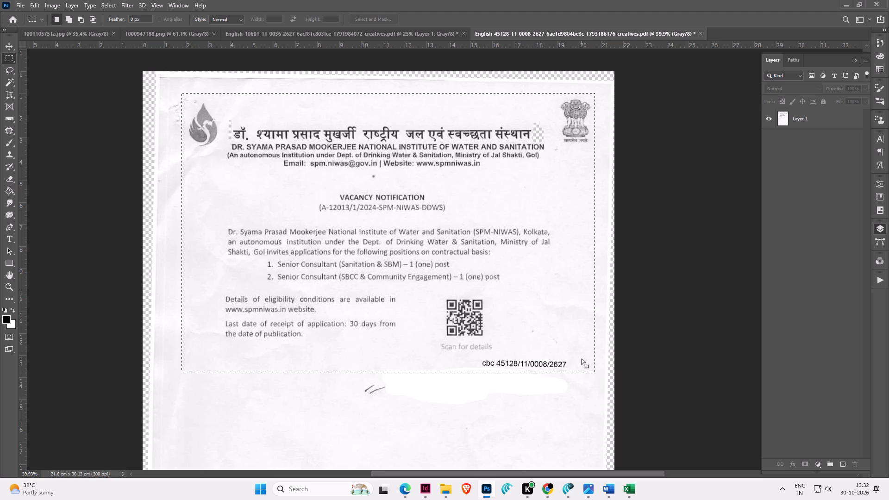
key(alt+i)
key(alt+p)
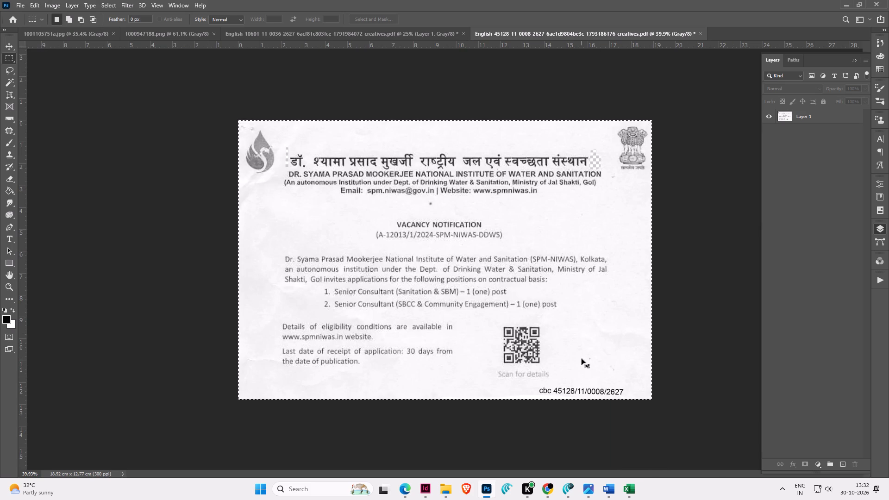
key(ctrl+shift+b)
click(719, 224)
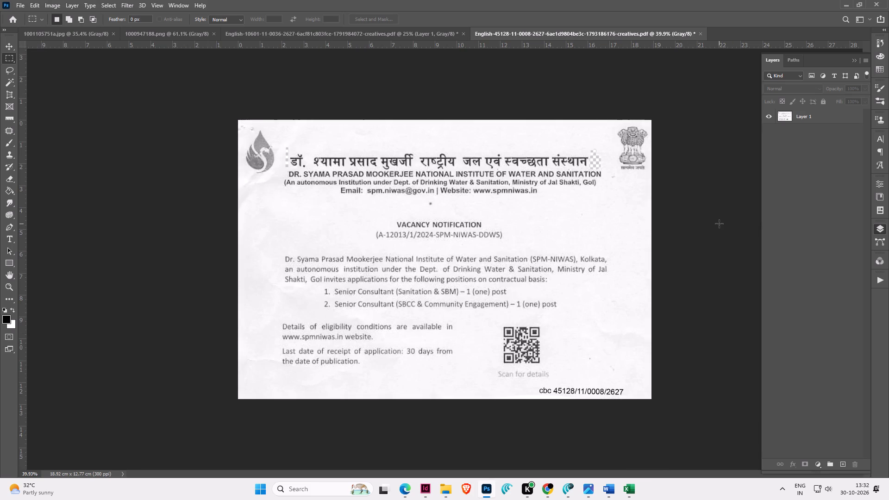
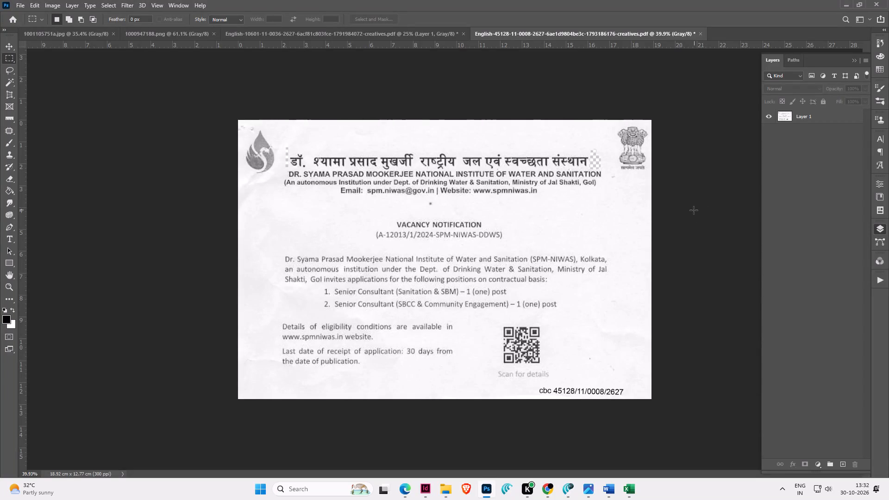
Apply Levels to Layer 1 with the white input at 230 and the black input raised strongly to whiten the paper and darken the text.
key(ctrl+l)
click(697, 230)
click(821, 116)
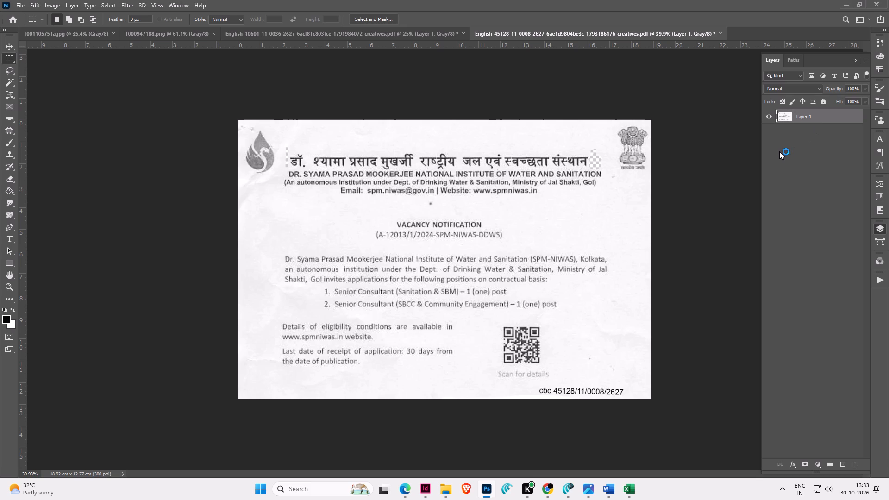
key(ctrl+l)
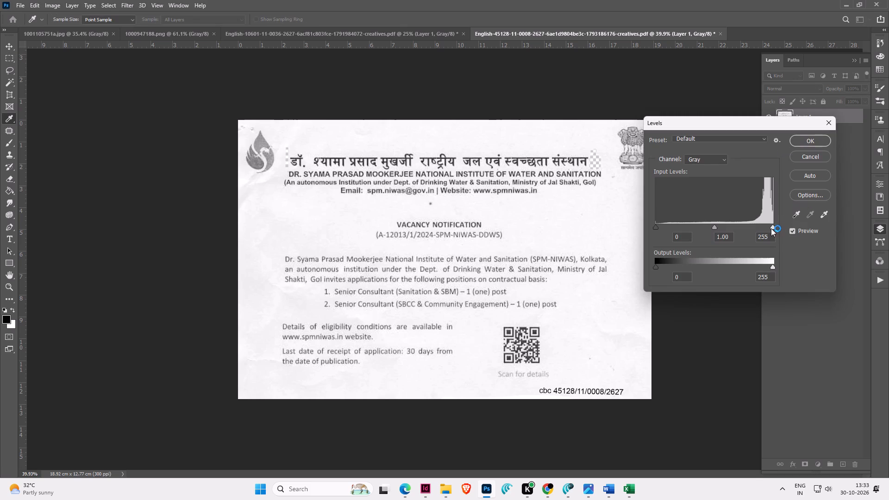
drag(771, 228, 761, 229)
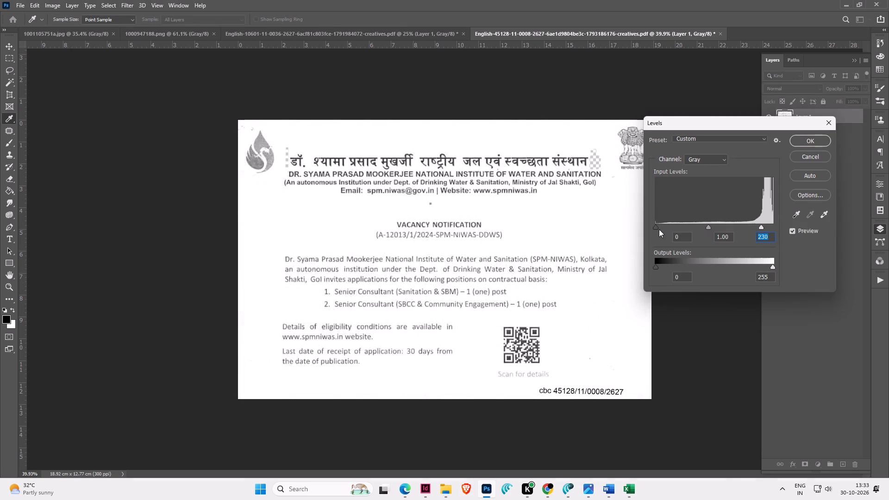
drag(655, 228, 687, 231)
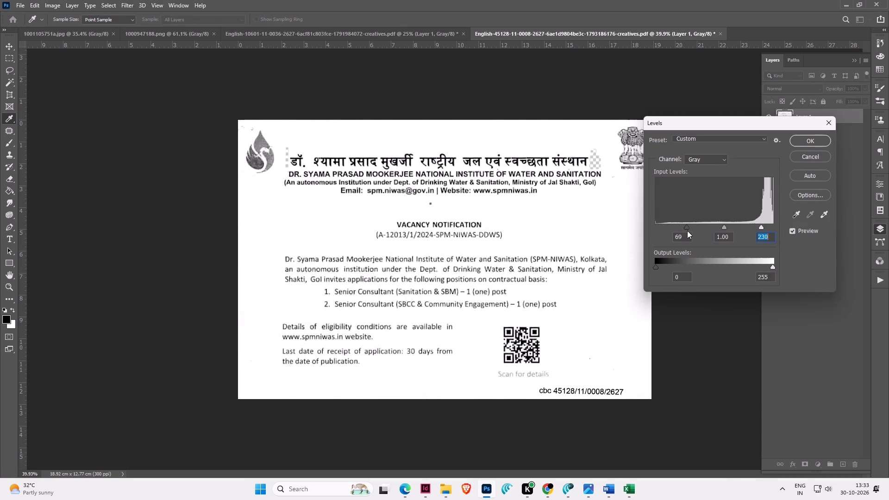
drag(687, 231, 709, 232)
click(815, 138)
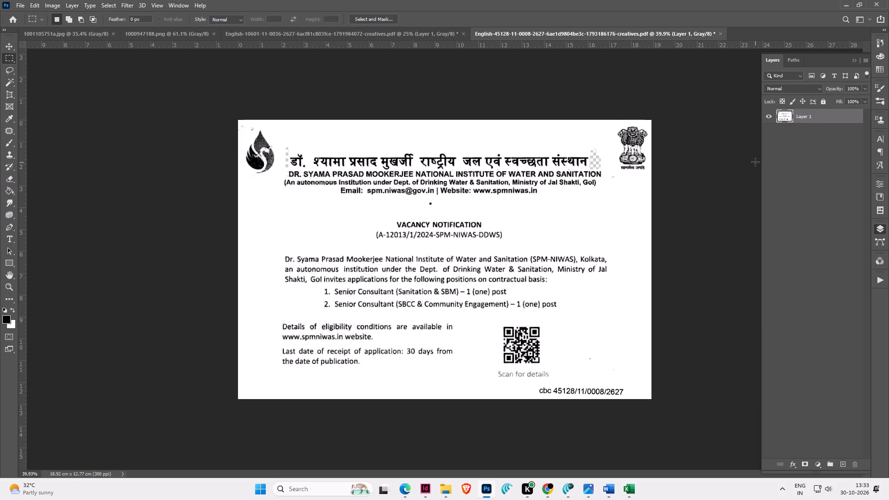
Apply Levels to Layer 1 again, sampling the white point from blank paper beside the reference number and beside the QR code.
click(707, 162)
key(ctrl+l)
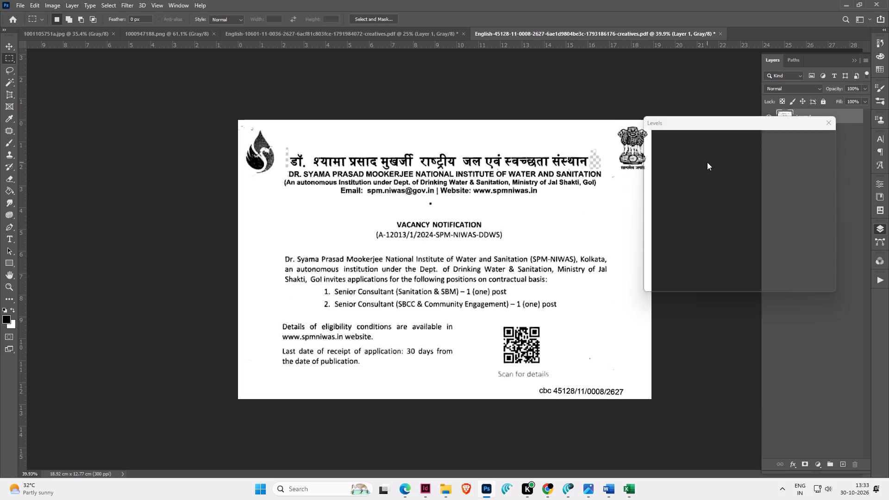
click(822, 216)
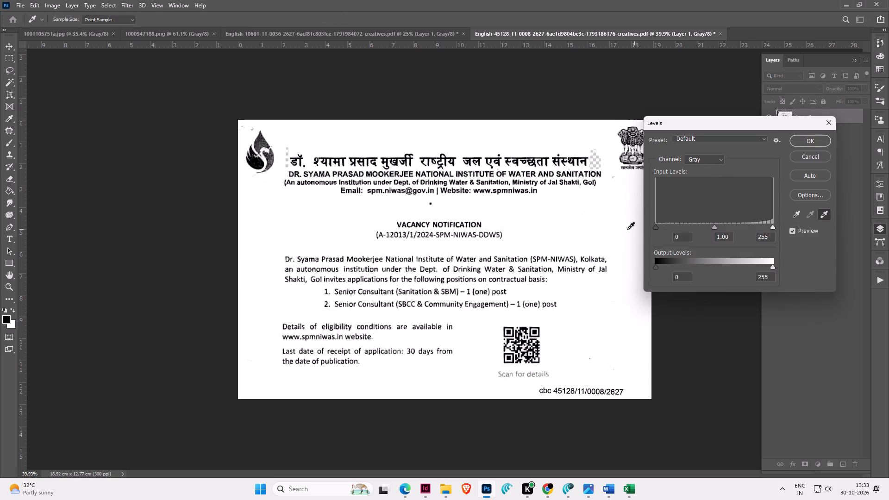
click(620, 229)
click(628, 243)
drag(798, 124, 830, 204)
click(612, 352)
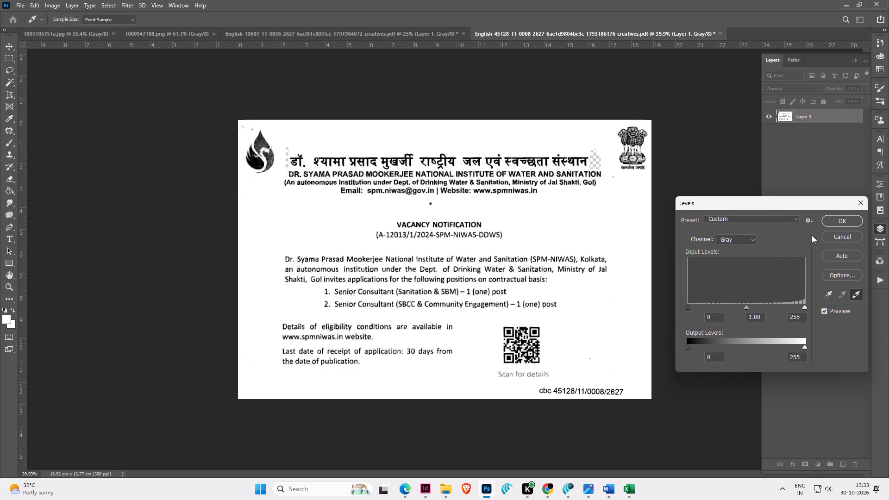
click(836, 217)
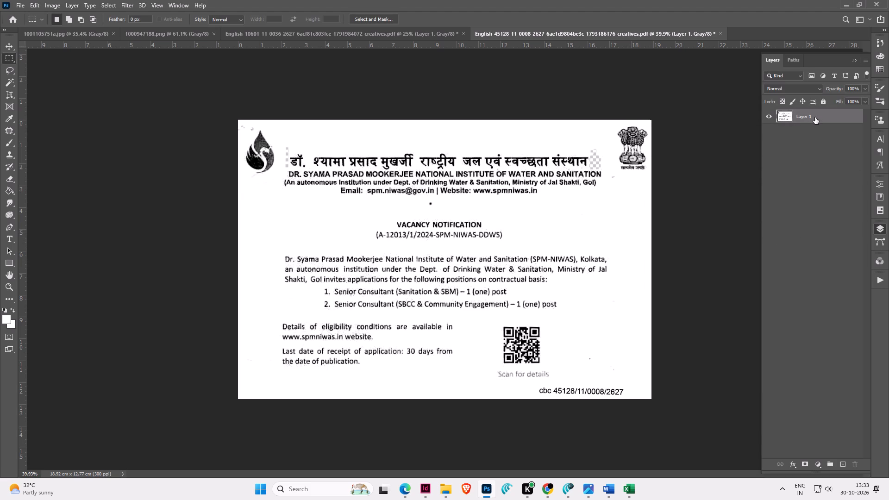
Apply another Levels pass to Layer 1, sampling the white point from several blank areas around the notice's body text and QR code.
click(815, 117)
key(ctrl+l)
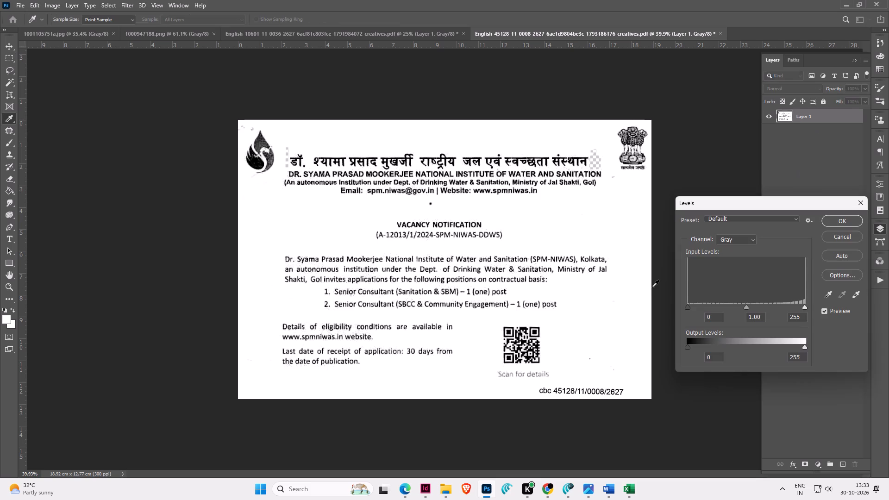
click(853, 295)
click(628, 343)
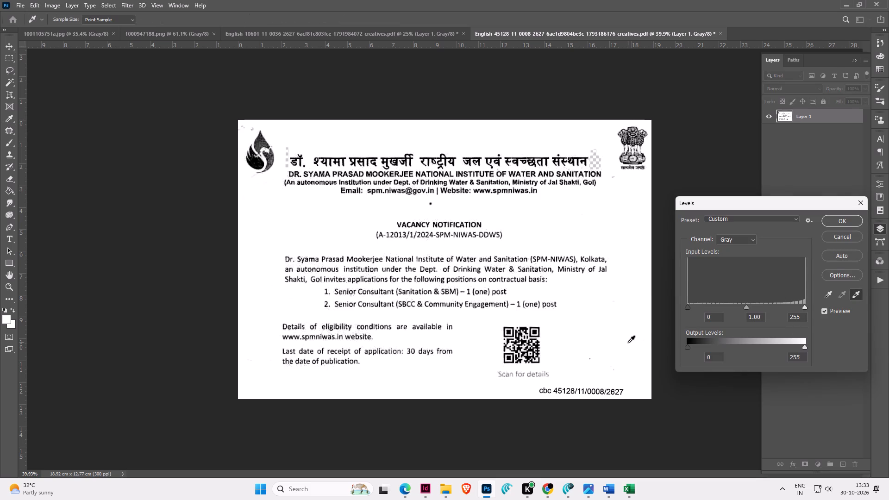
click(634, 341)
click(255, 349)
click(393, 374)
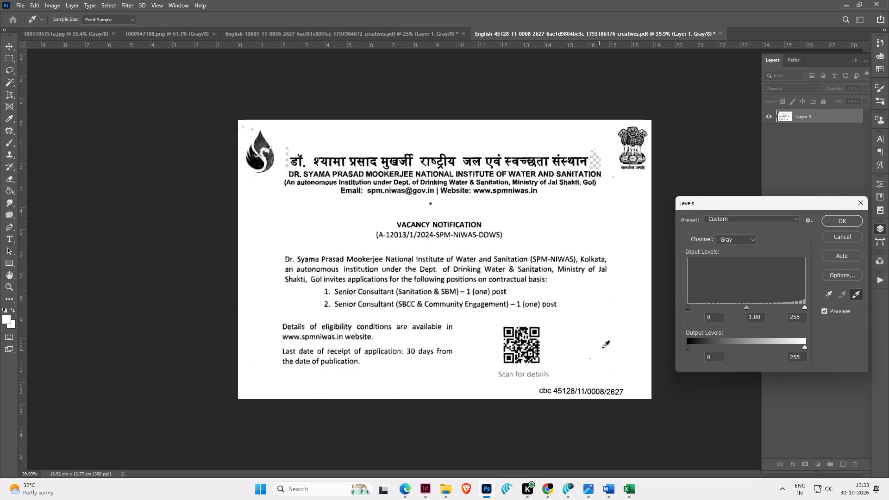
click(604, 346)
click(637, 205)
click(633, 279)
click(841, 221)
click(697, 205)
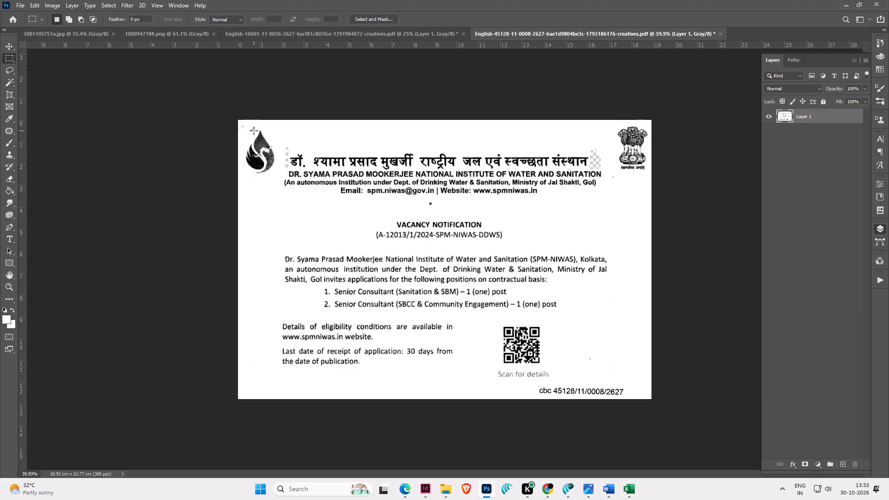
Fill the speckled corner above the drop logo with the white background colour and deselect.
drag(255, 133, 206, 111)
key(ctrl+BackSpace)
click(298, 112)
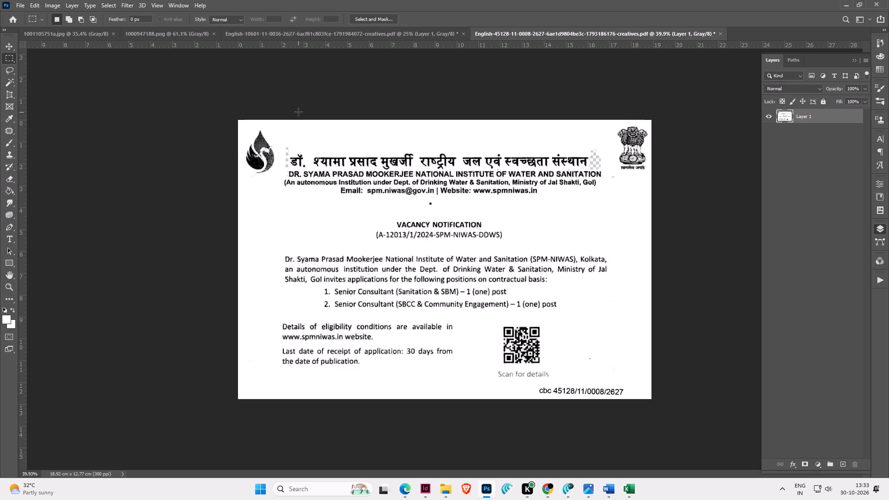
Flatten the image to fill the transparent gaps around the Hindi heading.
key(F7)
key(F7)
right_click(826, 118)
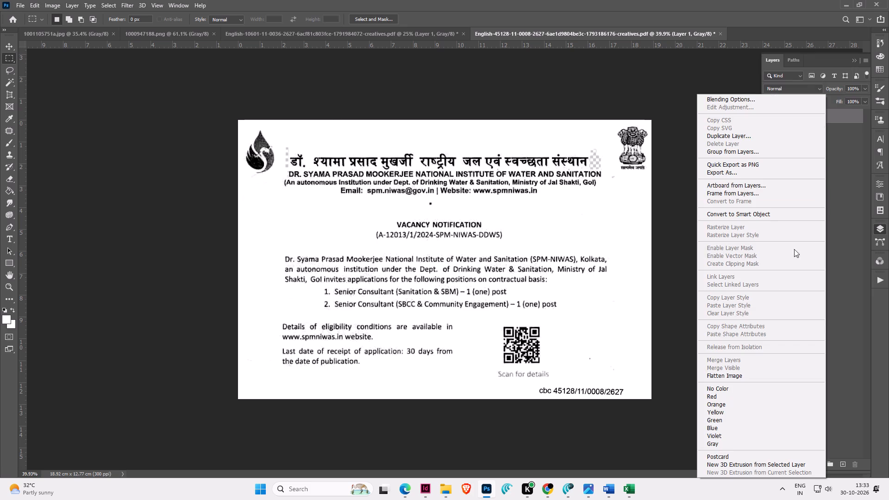
click(730, 375)
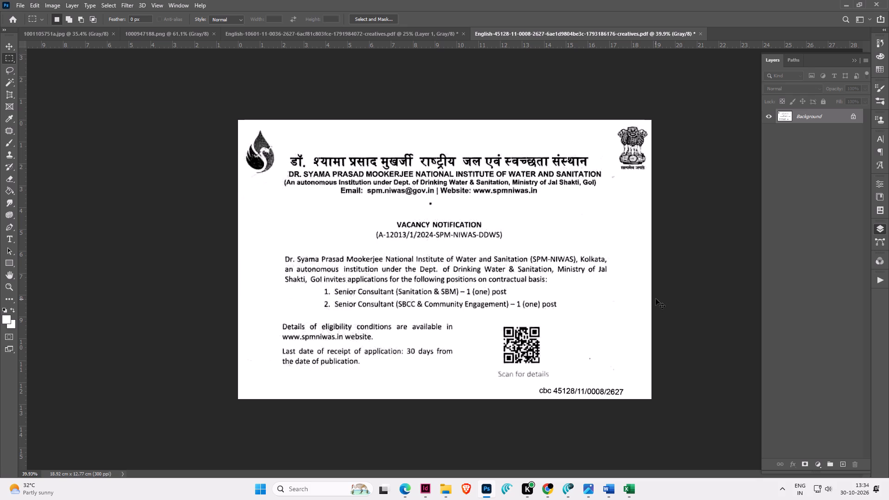
Save the notice as a JPEG in the 31 Oct folder under its existing name, with quality 12 (Maximum) and Progressive format.
key(ctrl+shift+s)
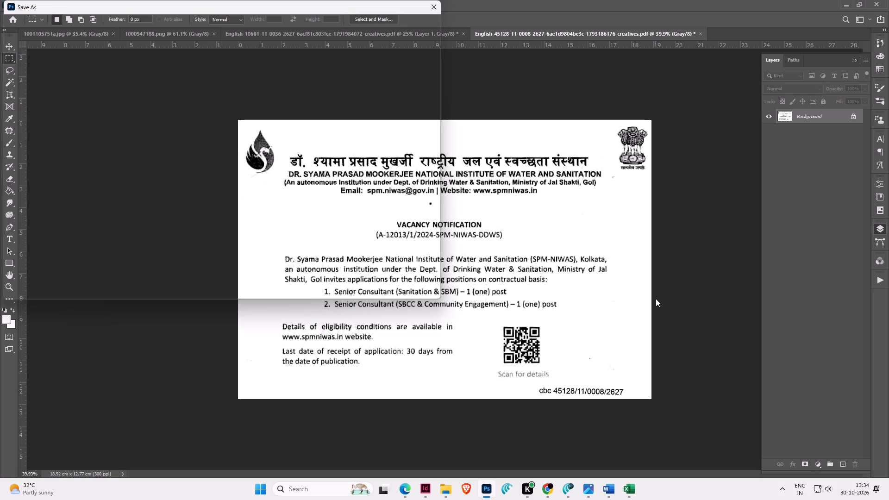
key(Tab)
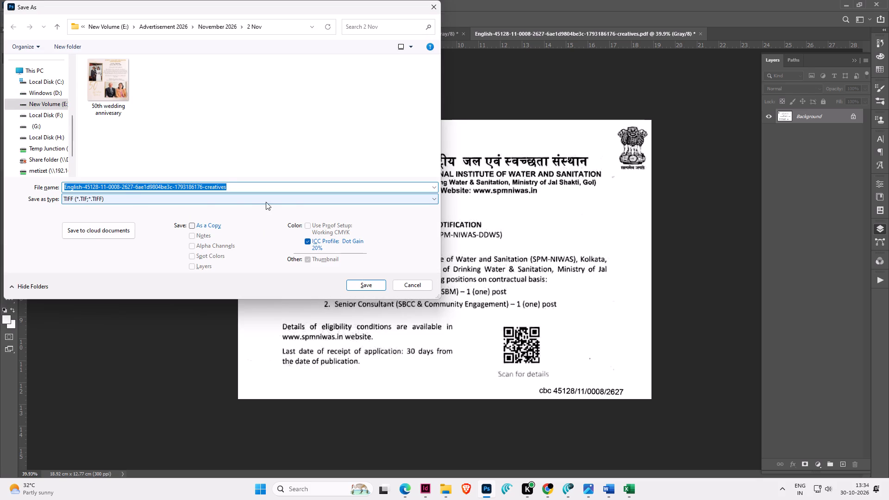
key(Tab)
key(j)
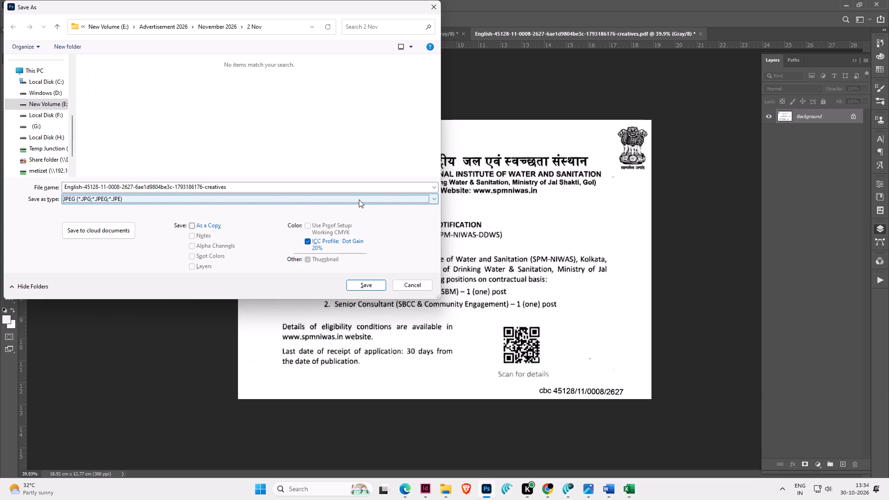
scroll(31, 118, up, 4)
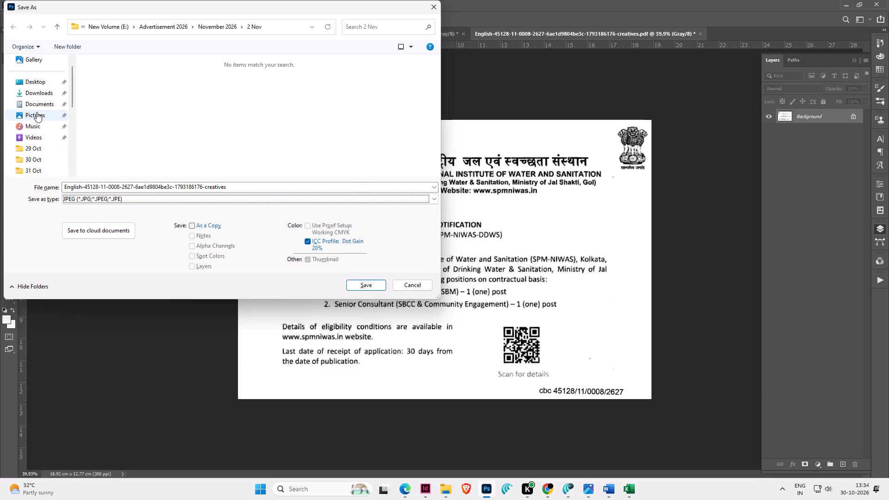
click(30, 171)
click(370, 283)
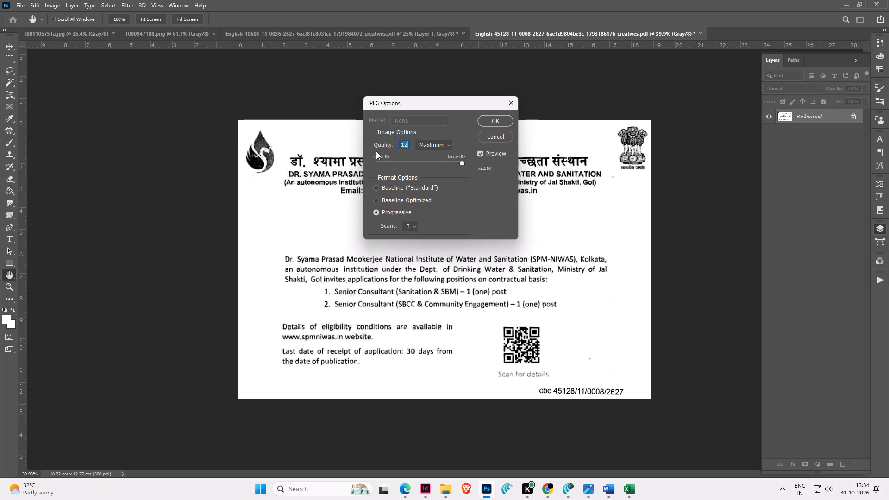
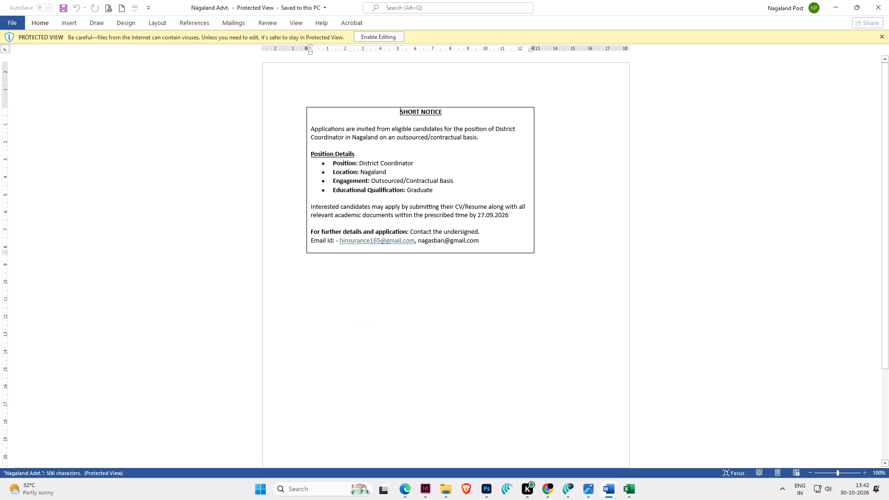
Enable editing of the Nagaland Advt. document and copy its entire content, including the boxed SHORT NOTICE.
click(387, 36)
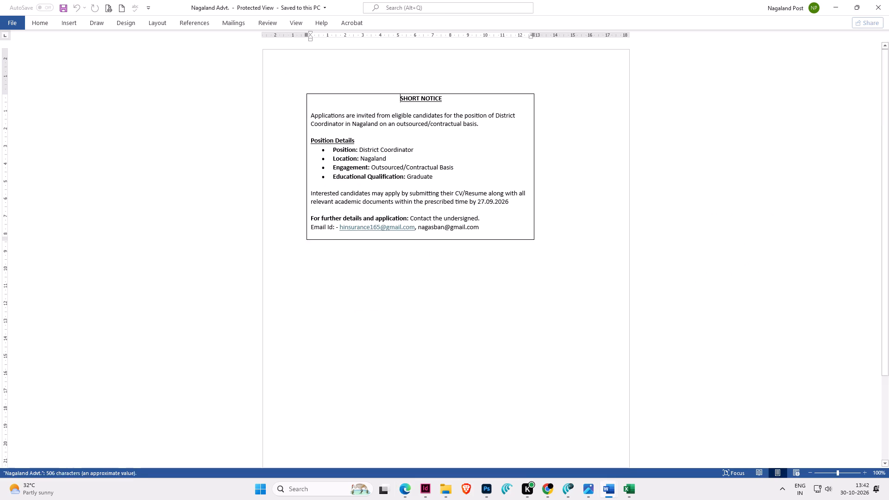
click(408, 175)
key(ctrl+a)
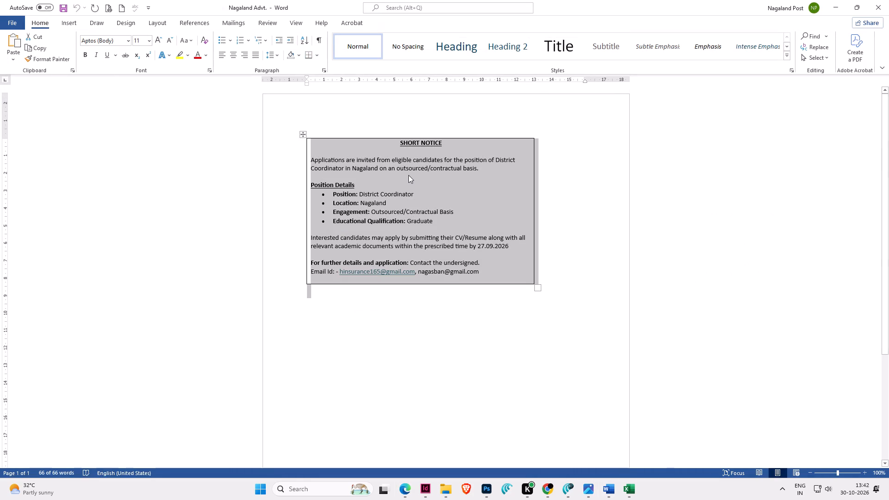
key(ctrl+c)
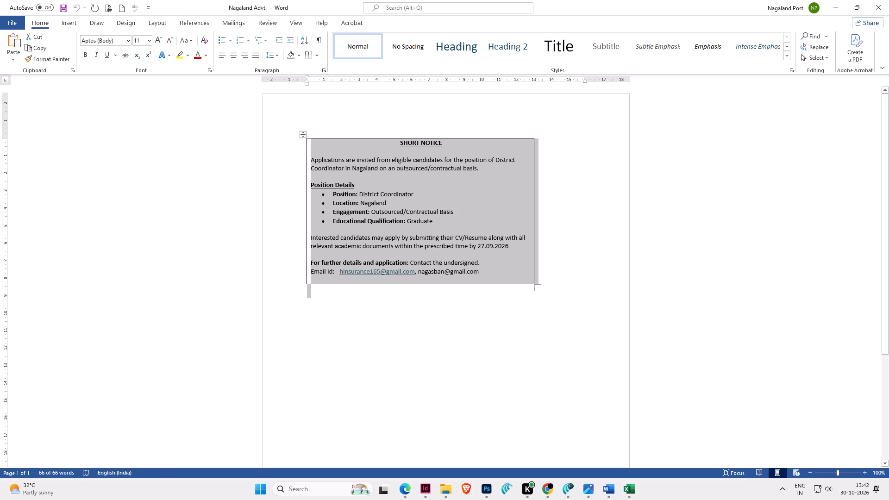
Switch to InDesign and go to the empty column area above the South Indian Bank notice in Advt for 31 Oct.
click(421, 491)
scroll(409, 288, up, 6)
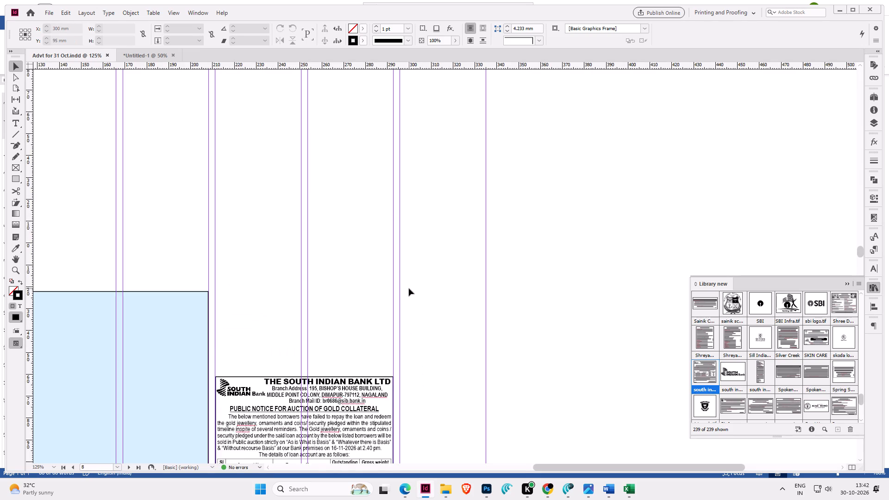
Paste the copied SHORT NOTICE text into a new text frame about 81.5 mm wide, spanning the last two columns of page 7.
scroll(409, 288, up, 2)
alt+scroll(409, 288, down, 3)
scroll(409, 288, up, 20)
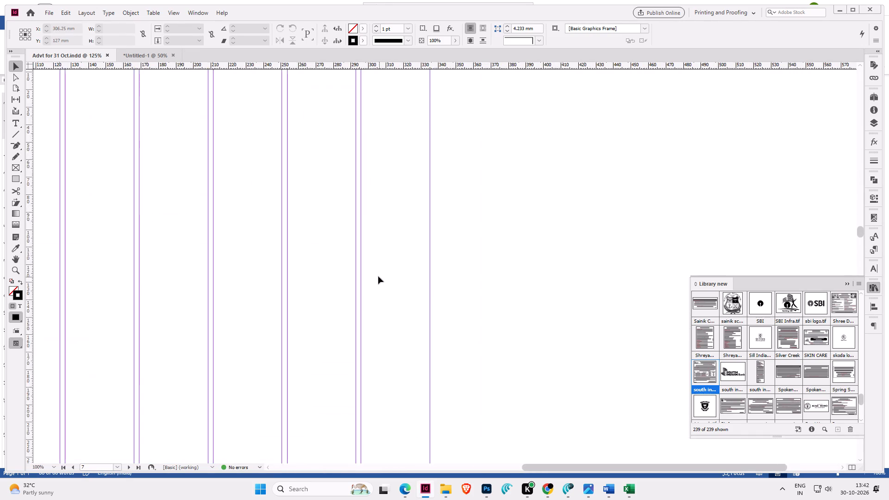
double_click(326, 259)
key(t)
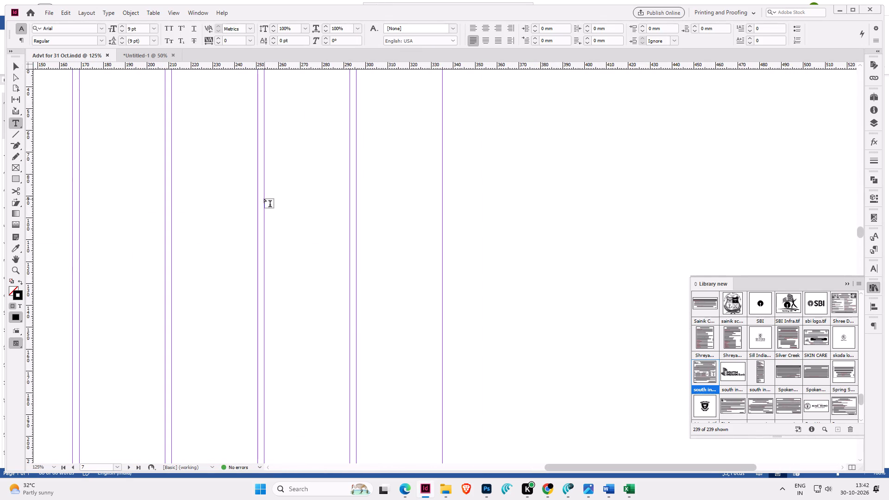
drag(264, 199, 444, 356)
key(ctrl+v)
Delete the blank lines below the SHORT NOTICE heading and above the Position Details line.
click(393, 283)
click(393, 283)
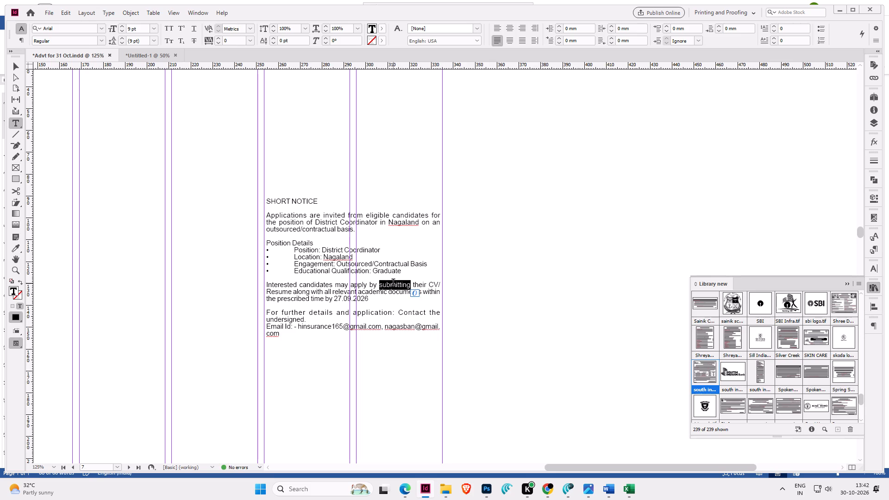
key(ctrl+a)
key(ctrl+Up)
key(ctrl+shift+Down)
key(ctrl+Up)
key(ctrl+Down)
key(ctrl+shift+Down)
key(Delete)
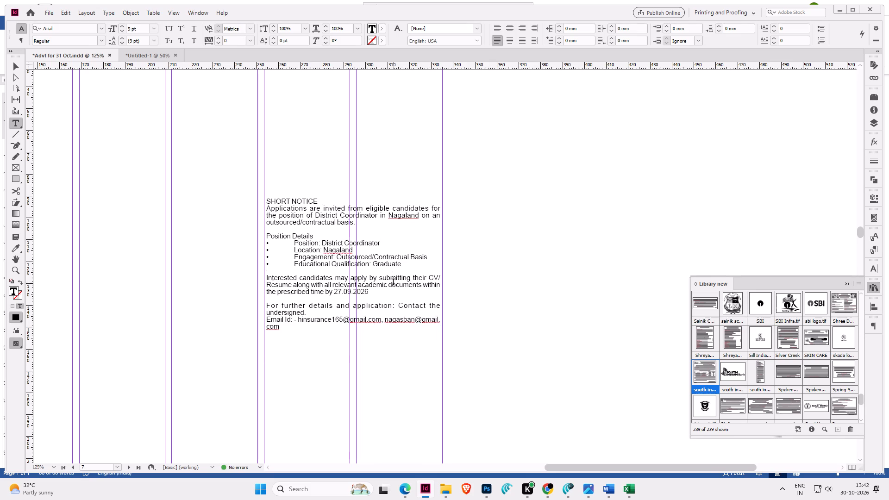
key(ctrl+Down)
key(ctrl+shift+Down)
key(Delete)
Delete the blank lines above the "Interested candidates" and "For further details" paragraphs.
key(ctrl+Down)
key(ctrl+Down)
key(ctrl+Down)
key(ctrl+Down)
key(ctrl+Down)
key(ctrl+shift+Down)
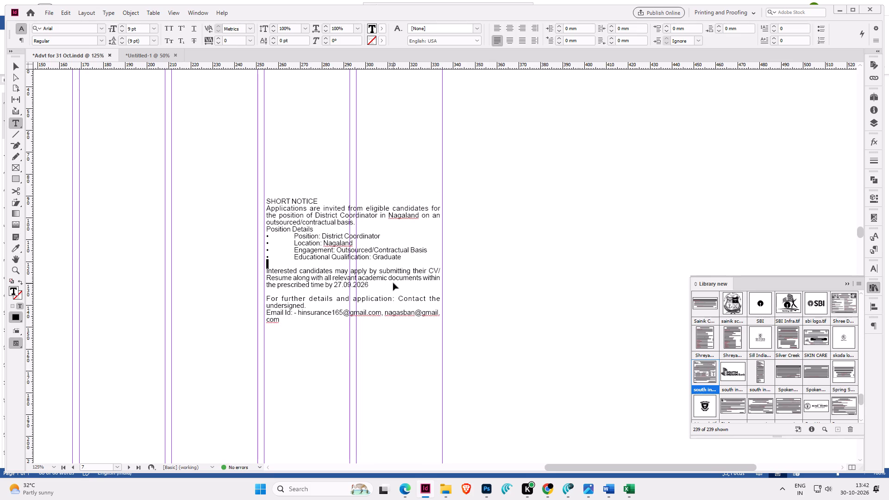
key(Delete)
key(ctrl+Down)
key(ctrl+shift+Down)
key(Delete)
Remove the empty paragraphs at the end of the notice, after the email line.
key(ctrl+Down)
key(ctrl+Down)
key(ctrl+Down)
key(ctrl+Down)
key(ctrl+Down)
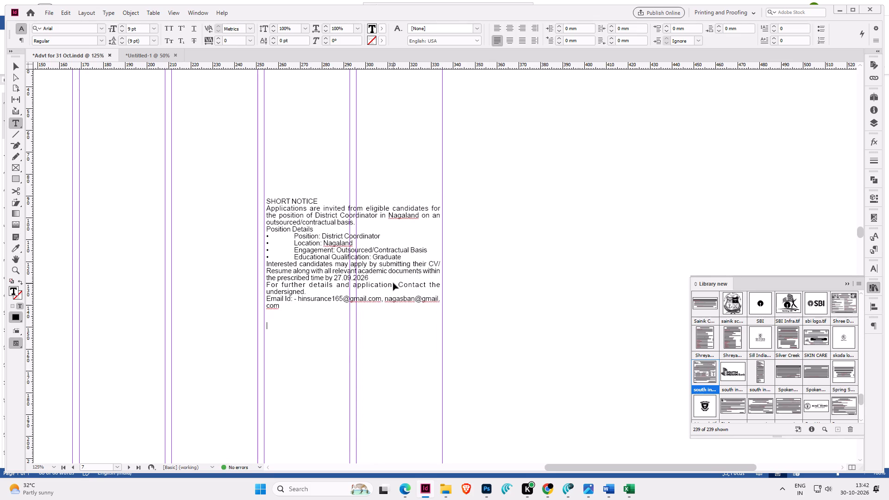
key(ctrl+Down)
key(ctrl+Down)
key(BackSpace)
key(BackSpace)
key(BackSpace)
Fit the text frame to its content and select all of the notice text.
key(Escape)
key(ctrl+alt+c)
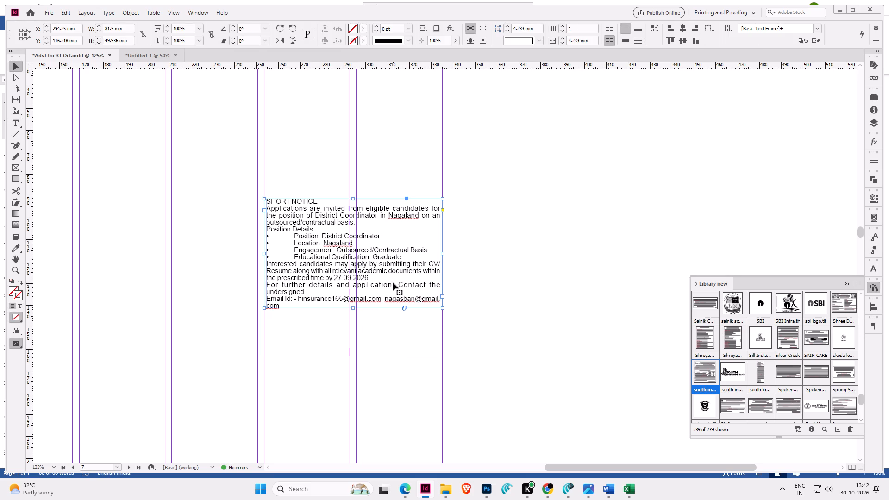
triple_click(394, 271)
key(ctrl+a)
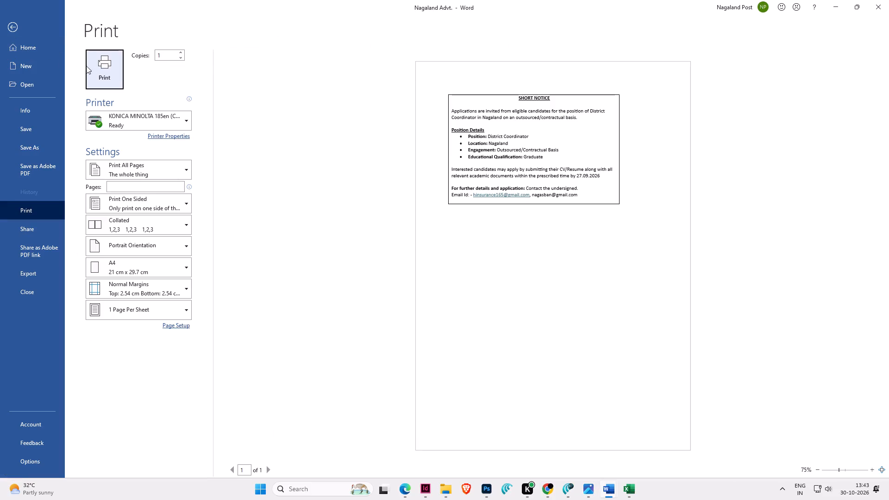
Print one A4 portrait copy of the Nagaland Advt. short notice on the KONICA MINOLTA 185en printer.
click(94, 63)
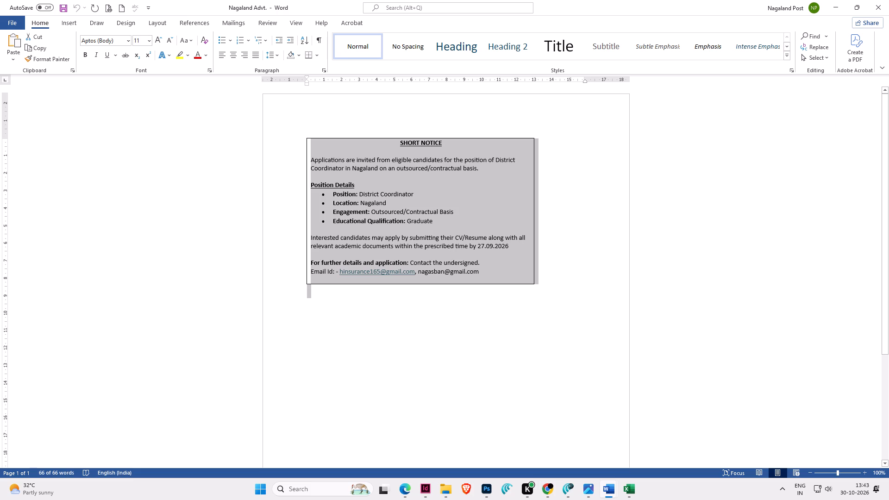
Switch to Edge with the Gmail message requesting the rate for the attached Nagaland advertisement.
click(407, 487)
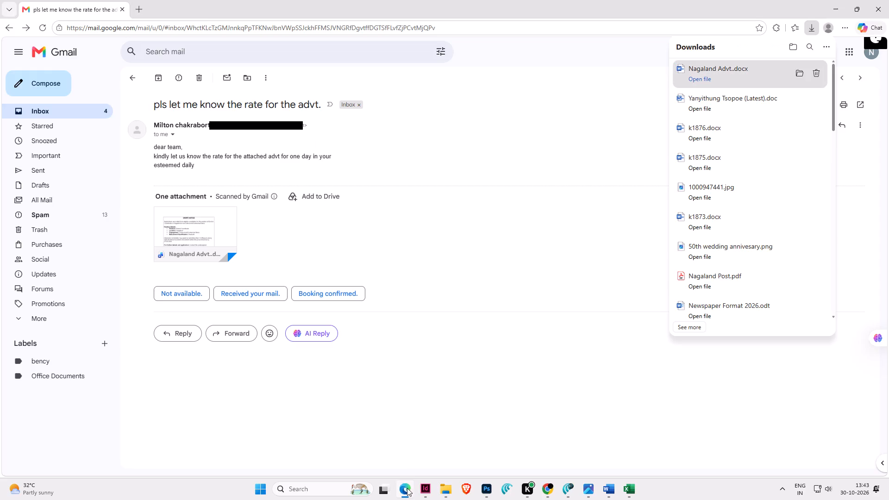
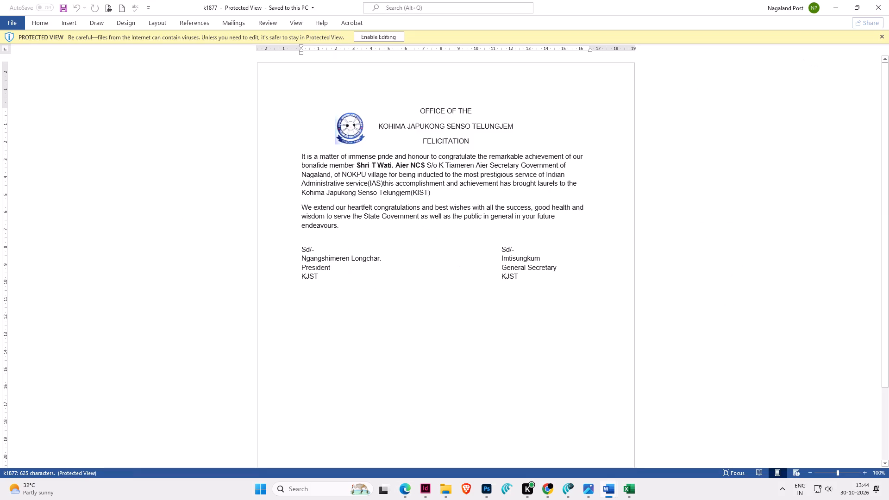
In Word, make the k1877 felicitation editable and paste the K - 1877/.26 booking details above its heading, followed by three line breaks.
click(401, 40)
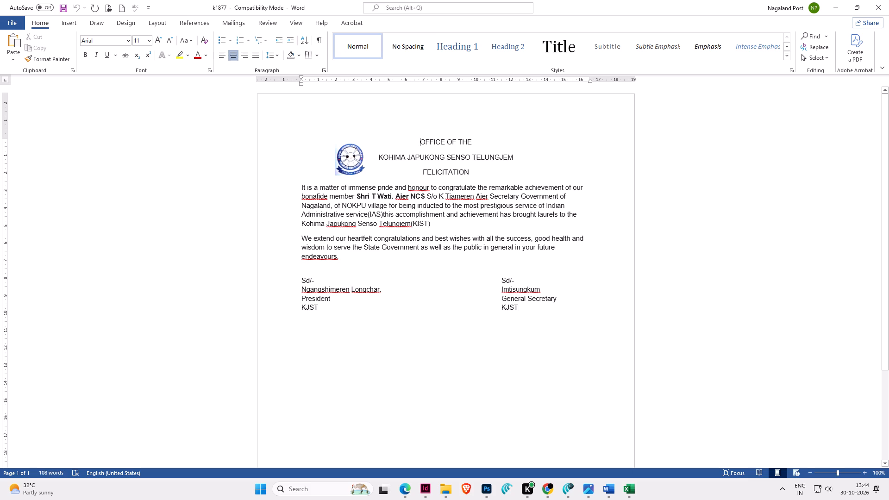
key(ctrl+v)
key(Return)
key(Return)
key(Return)
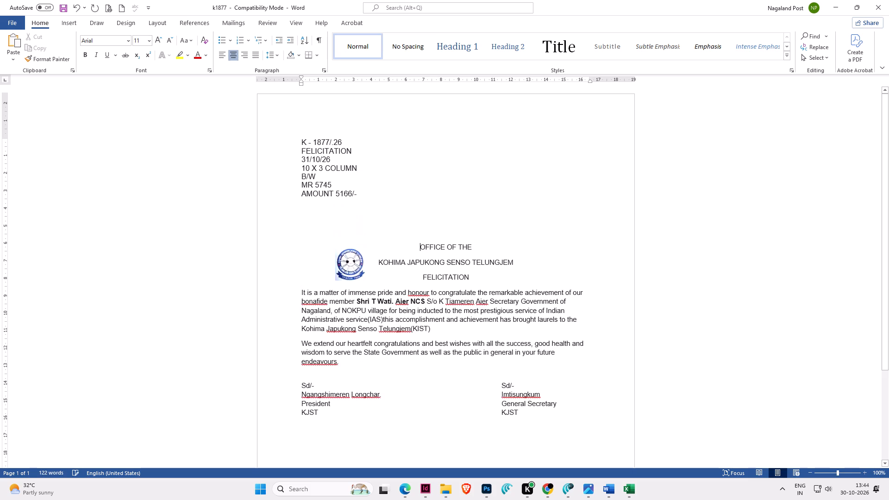
Print one copy of the k1877 felicitation on the KONICA MINOLTA 185en printer.
click(109, 9)
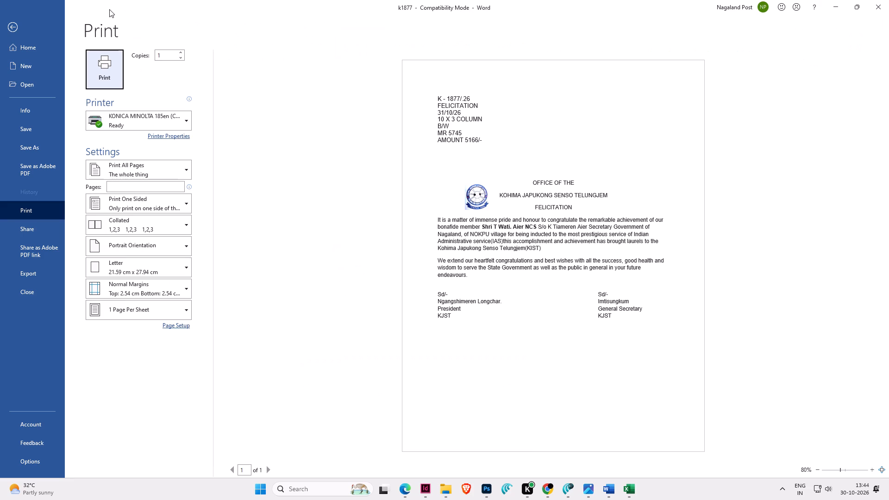
click(98, 70)
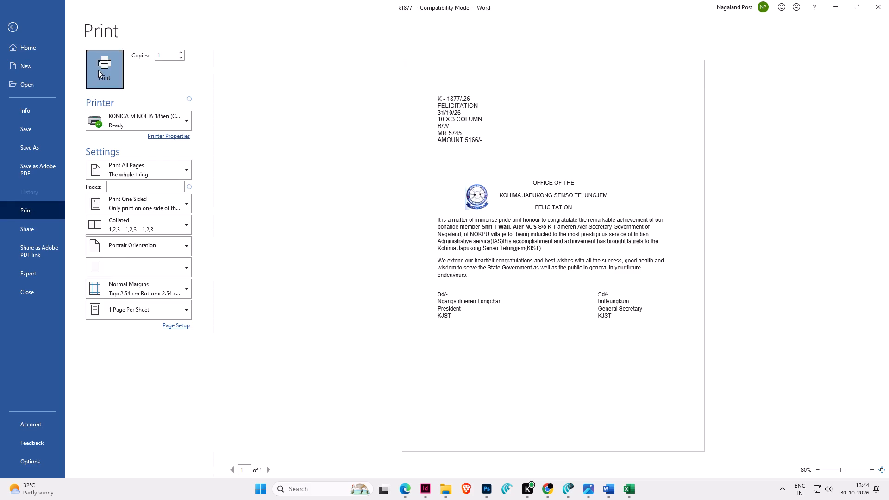
Switch to the Edge browser.
click(405, 490)
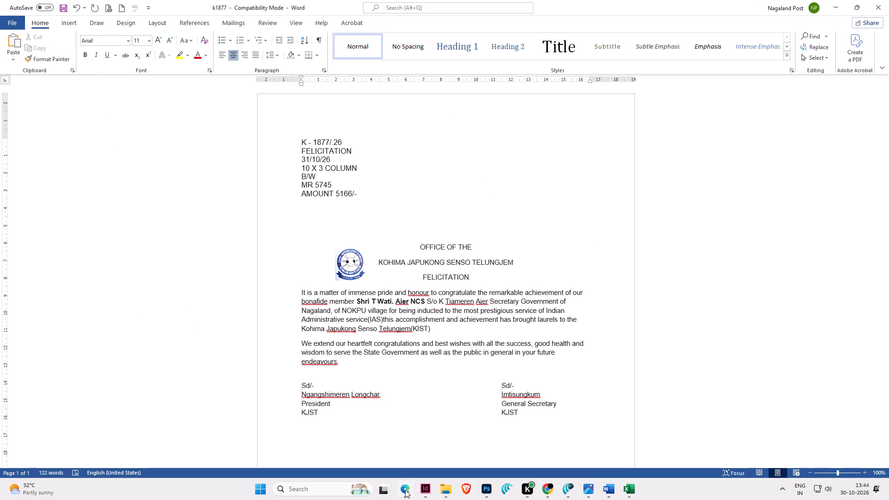
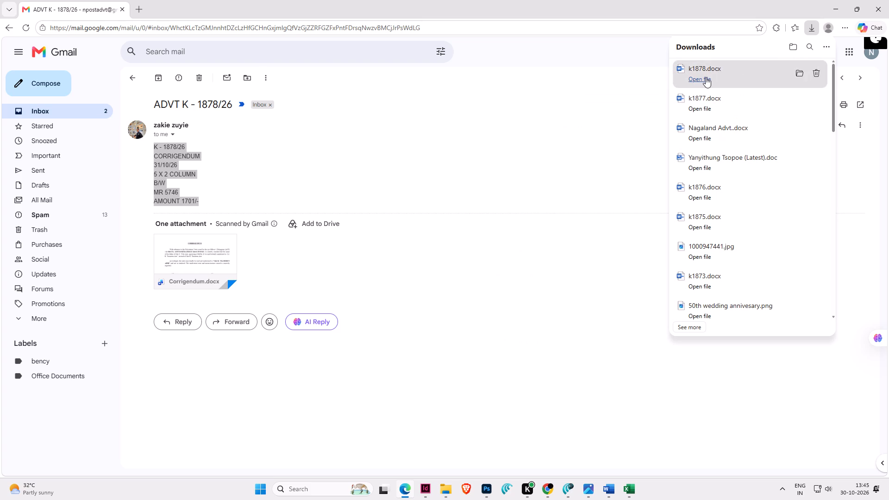
Open the downloaded k1878.docx corrigendum in Word and enable editing.
click(706, 77)
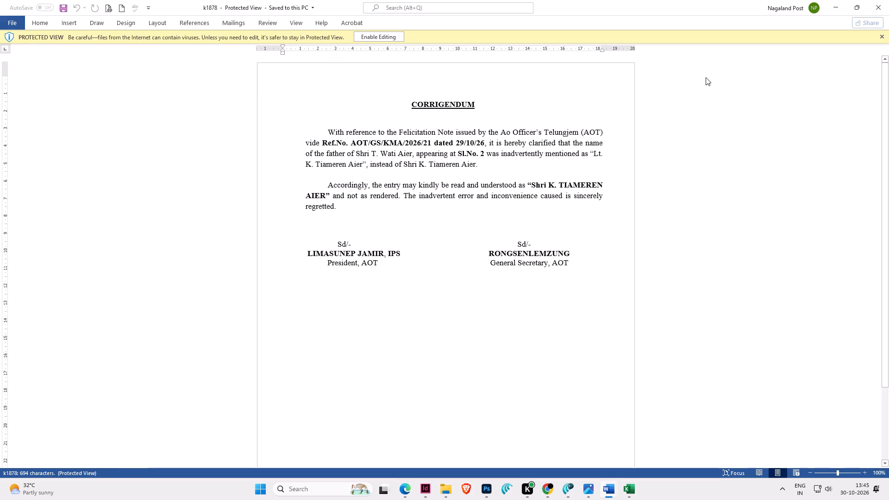
click(391, 37)
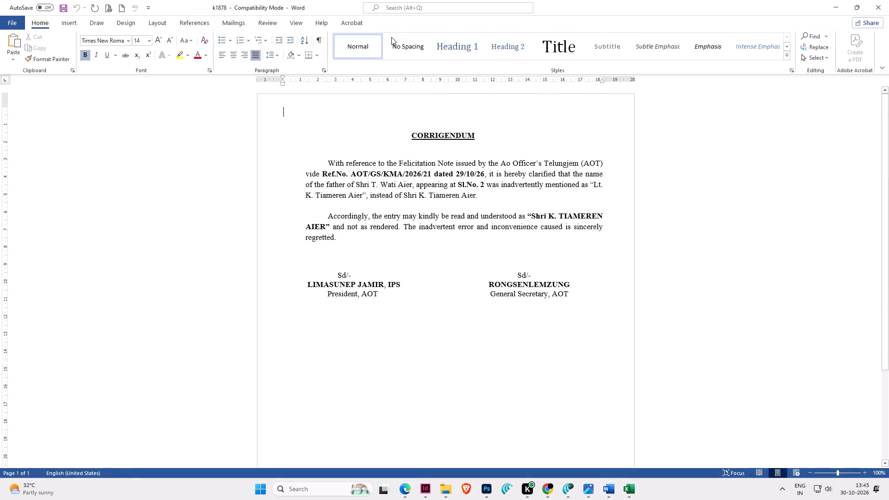